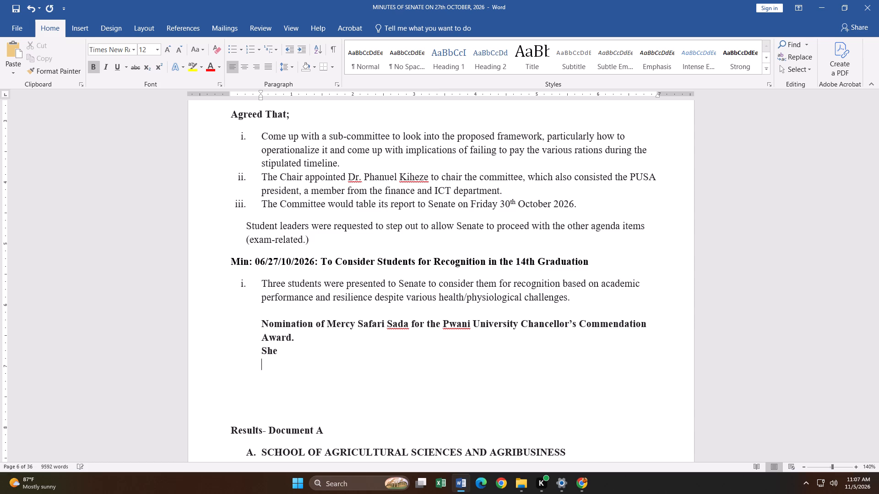
# Replace the word "She" below the Chancellor's Commendation Award nomination heading with "Reported That;" and start a new line beneath it.
pyautogui.press('BackSpace')
pyautogui.press('BackSpace')
pyautogui.press('BackSpace')
pyautogui.press('BackSpace')
pyautogui.press('BackSpace')
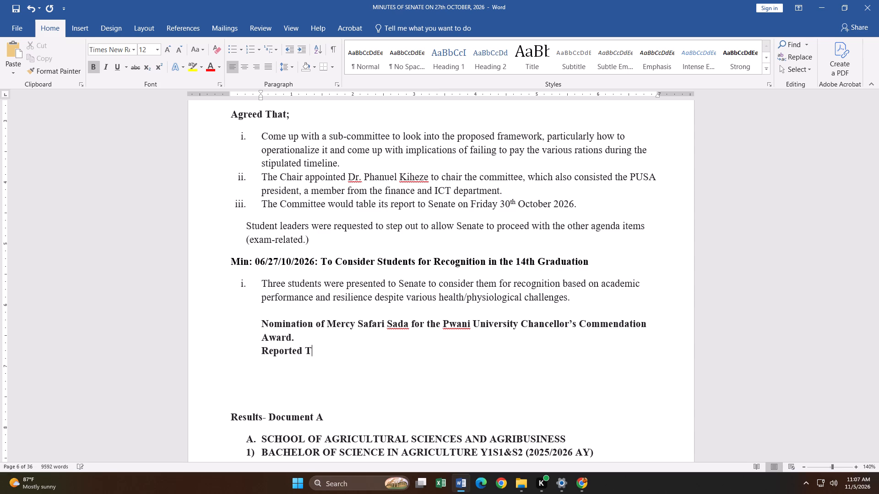
pyautogui.press(';')
pyautogui.press('Return')
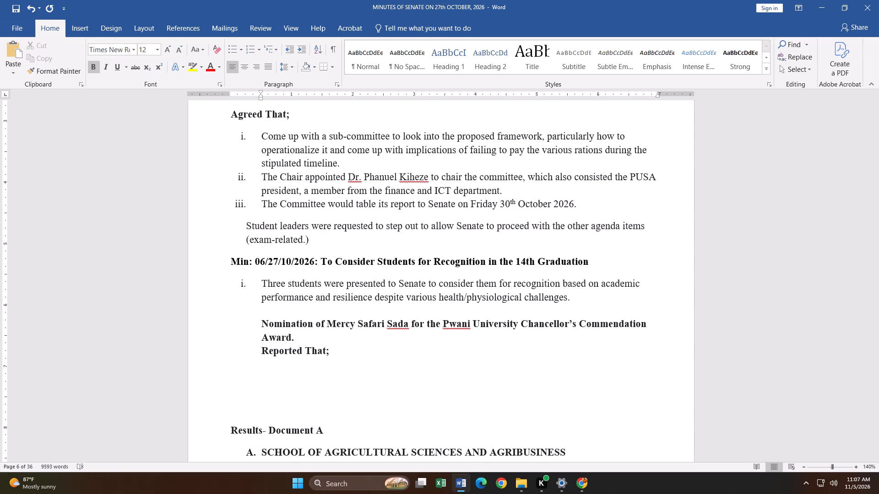
# Under "Reported That;", write "She was considerd due to her outstanding contribution to the development of the programme.".
pyautogui.write('he was considerd')
pyautogui.press('space')
pyautogui.press('space')
pyautogui.write('to')
pyautogui.press('BackSpace')
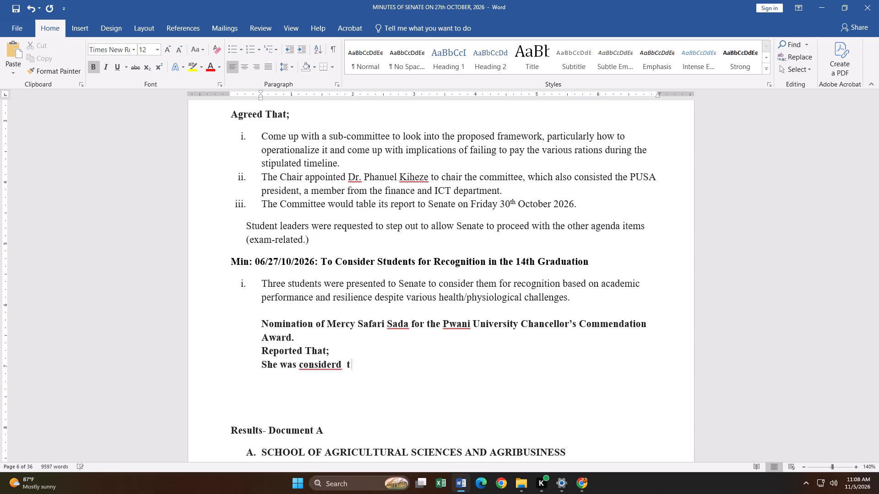
pyautogui.press('BackSpace')
pyautogui.press('BackSpace')
pyautogui.write('due to her outstanding')
pyautogui.press('space')
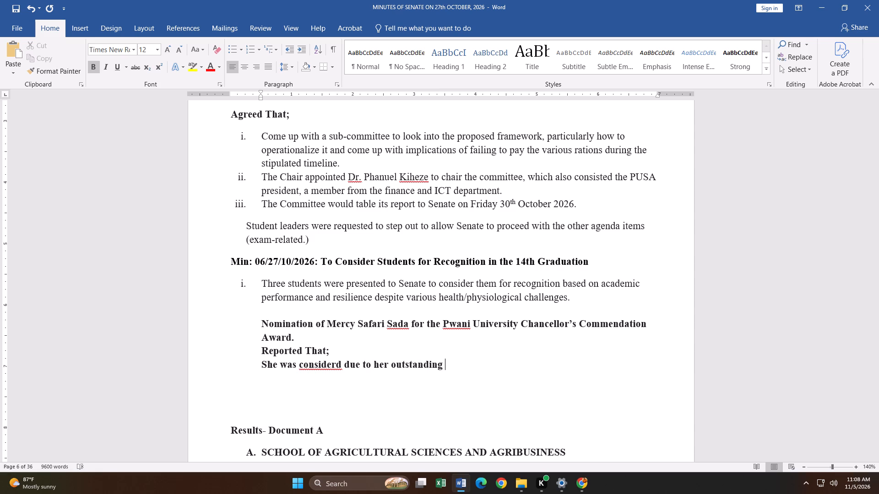
pyautogui.write('contribution to')
pyautogui.press('space')
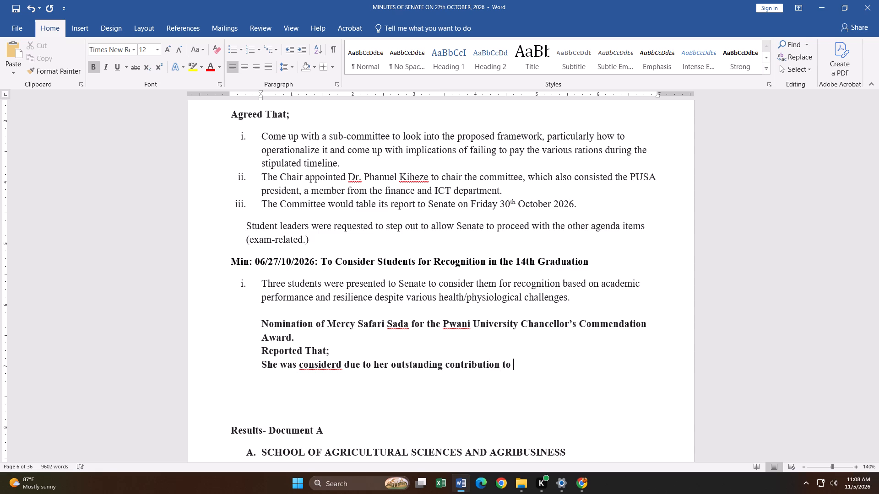
pyautogui.write('the development of the programme.')
pyautogui.press('Return')
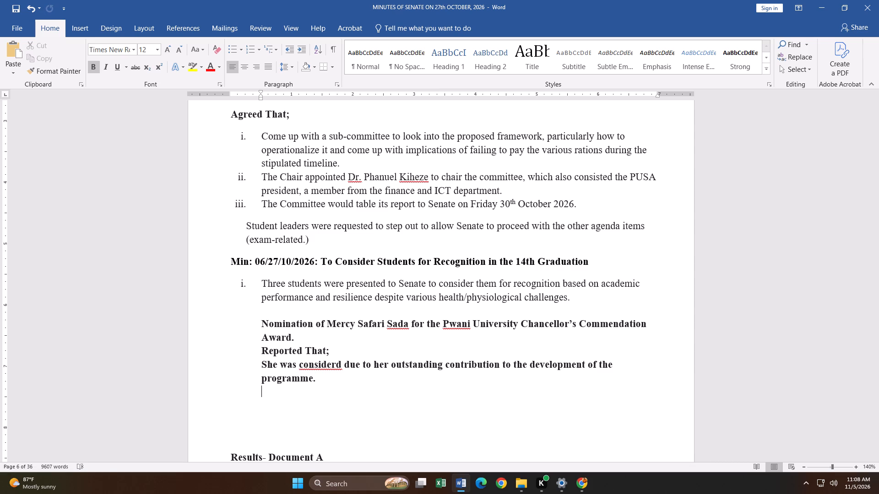
# Add a second reported line reading "She manged to do 6 publications ion her Masters level.".
pyautogui.write('he has')
pyautogui.press('space')
pyautogui.write('achi')
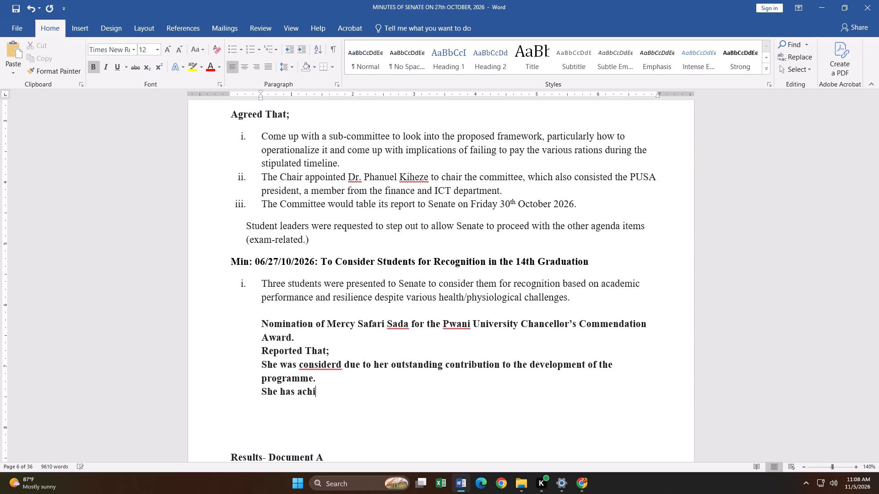
pyautogui.press('BackSpace')
pyautogui.press('BackSpace')
pyautogui.press('BackSpace')
pyautogui.press('BackSpace')
pyautogui.press('BackSpace')
pyautogui.press('BackSpace')
pyautogui.press('BackSpace')
pyautogui.press('BackSpace')
pyautogui.write('manged to do')
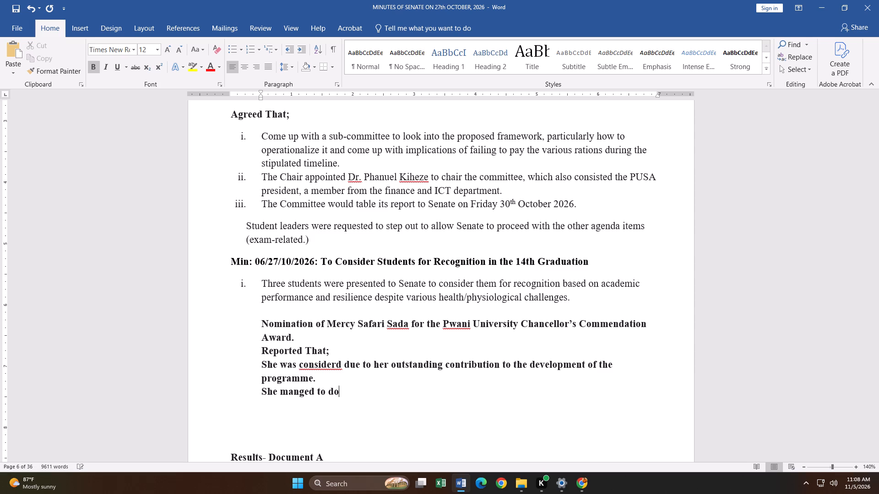
pyautogui.press('space')
pyautogui.write('6 publications ion her')
pyautogui.press('space')
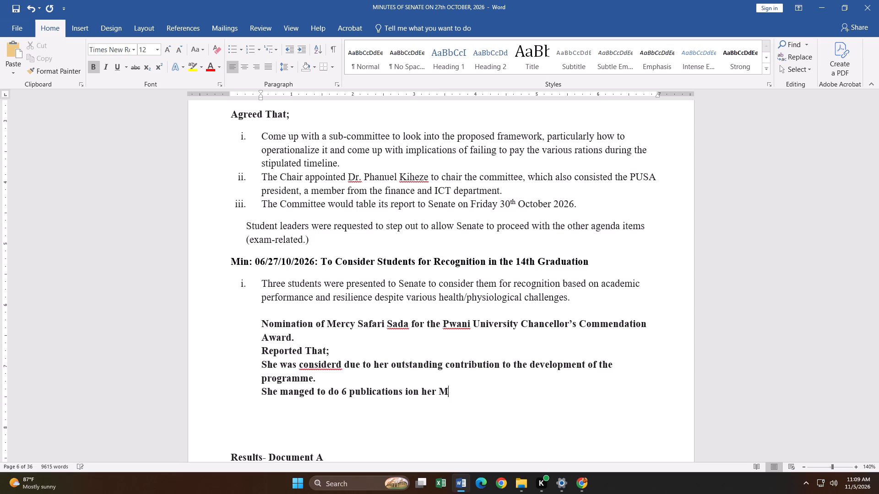
pyautogui.write('asters level')
pyautogui.press('.')
# Leave blank space below the reported lines and add the subheading "Agreed that:".
pyautogui.press('Return')
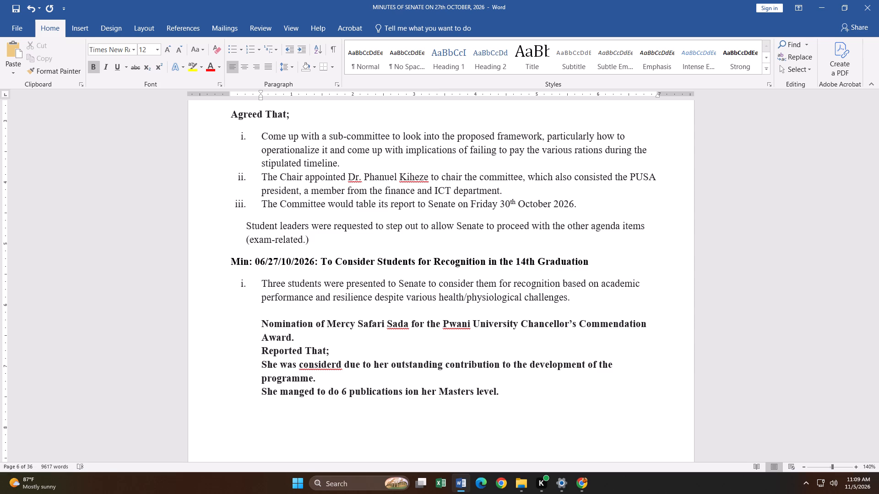
pyautogui.press('Return')
pyautogui.press('Return')
pyautogui.write('greed that')
pyautogui.hotkey('shift', ':')
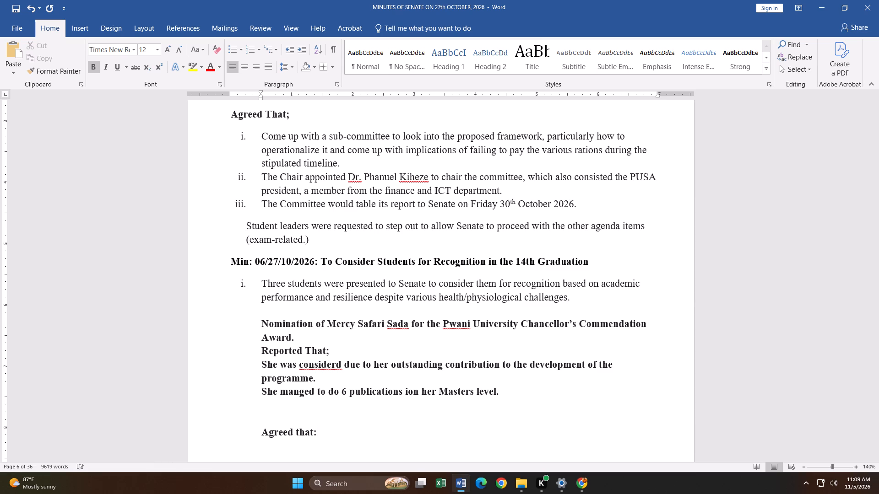
pyautogui.press('Return')
# Begin the resolution under the new "Agreed that:" subheading with "Her nomination was propsed".
pyautogui.write('mination was pr')
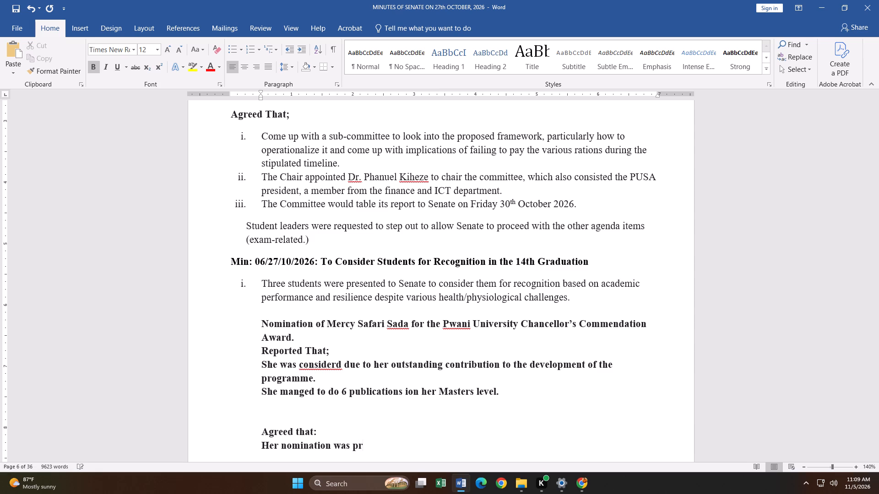
pyautogui.write('opsed')
pyautogui.press('space')
pyautogui.write('for')
pyautogui.press('space')
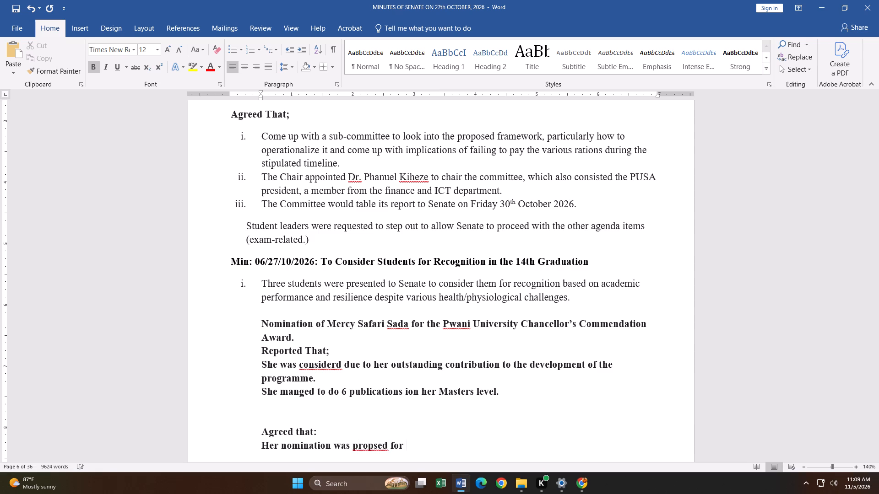
pyautogui.write('considerat')
pyautogui.press('BackSpace')
pyautogui.press('BackSpace')
pyautogui.press('BackSpace')
pyautogui.press('BackSpace')
pyautogui.press('BackSpace')
pyautogui.press('BackSpace')
pyautogui.press('BackSpace')
pyautogui.press('BackSpace')
pyautogui.press('BackSpace')
pyautogui.press('BackSpace')
pyautogui.press('BackSpace')
pyautogui.press('BackSpace')
pyautogui.press('BackSpace')
pyautogui.press('BackSpace')
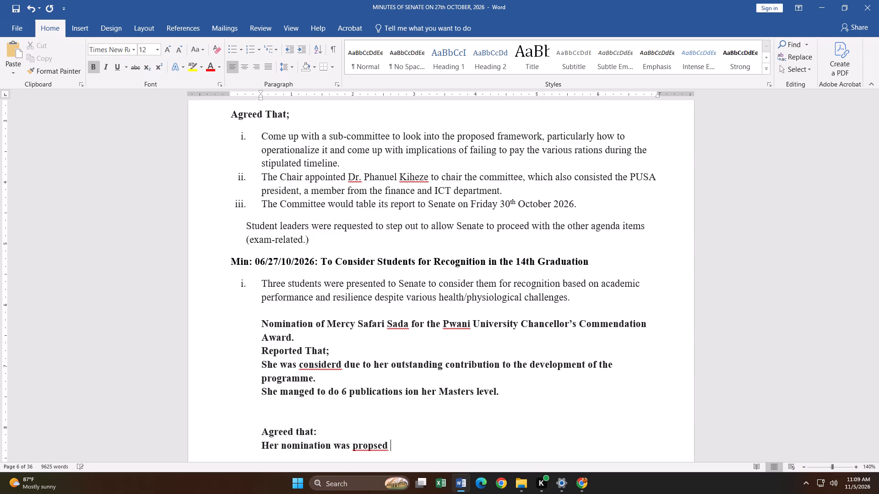
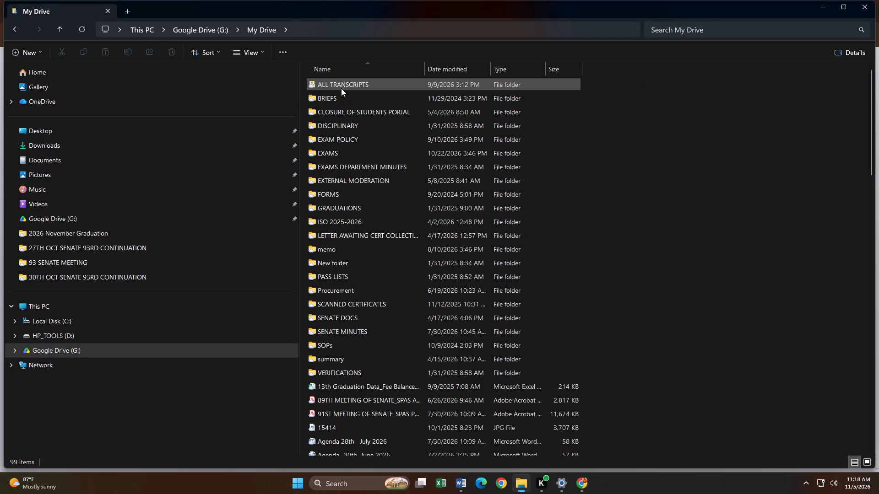
# Open the 27TH OCT SENATE 93RD CONTINUATION folder inside SENATE DOCS, 93 SENATE MEETING on the Google Drive.
pyautogui.doubleClick(364, 321)
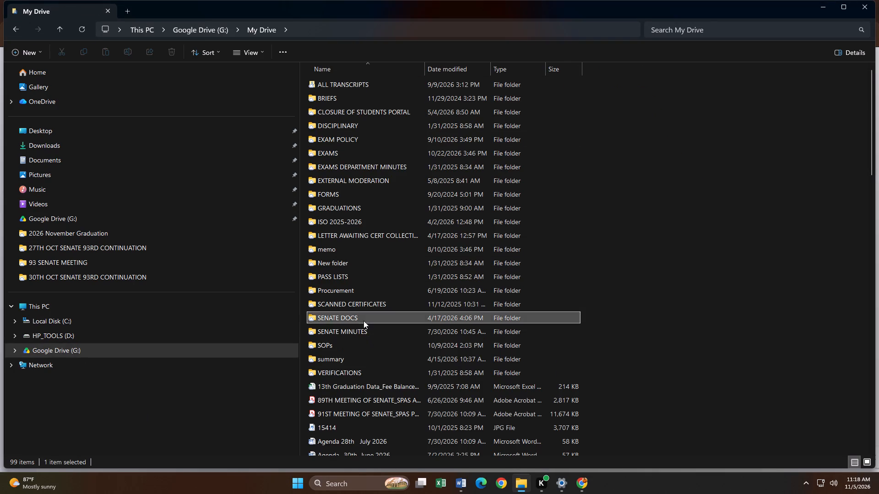
pyautogui.doubleClick(366, 291)
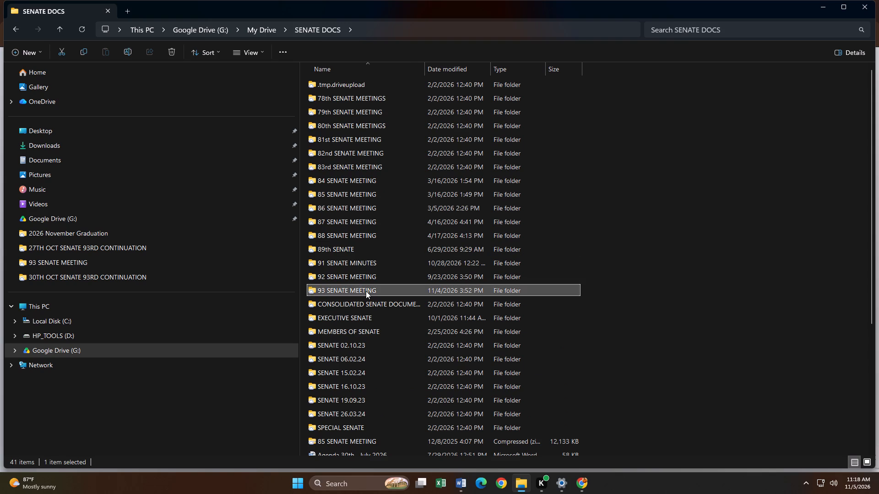
pyautogui.doubleClick(353, 87)
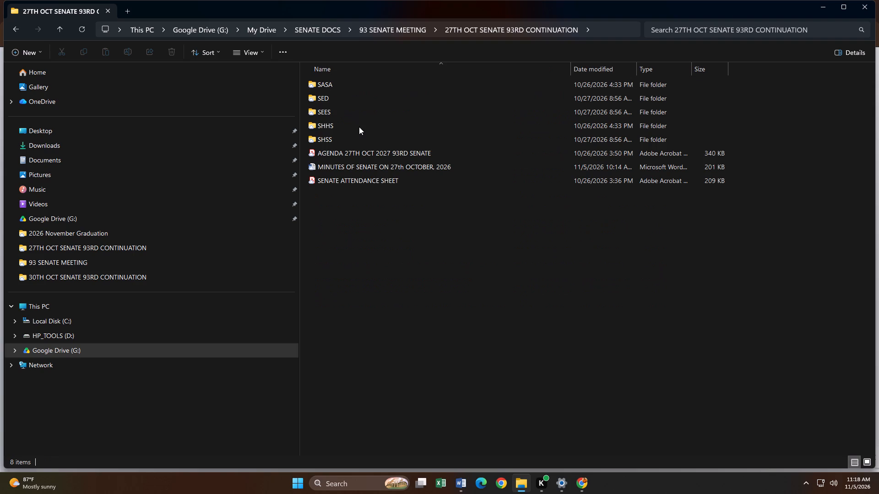
# Check the files in the SHSS, SHHS, SEES and SED school folders of the 27th October Senate meeting.
pyautogui.doubleClick(350, 139)
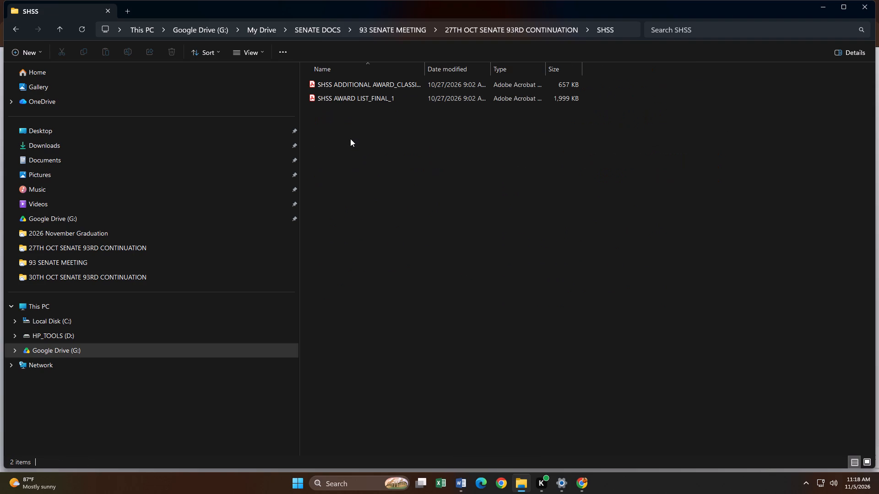
pyautogui.click(12, 31)
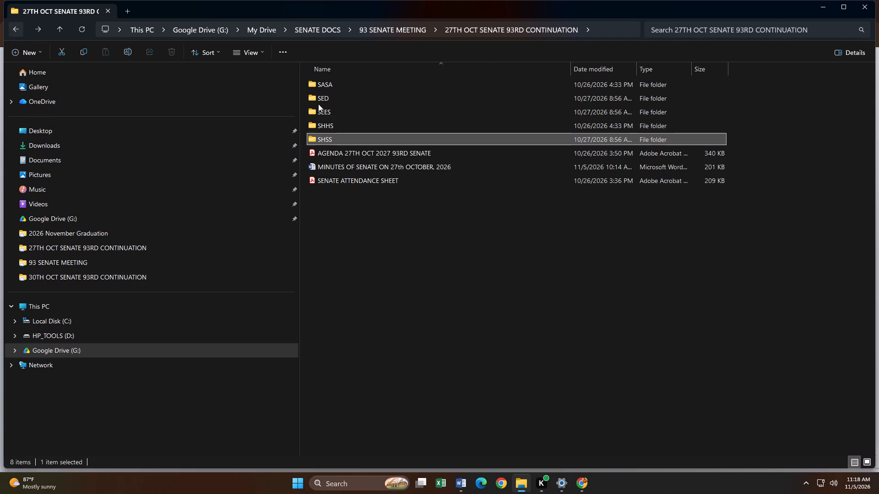
pyautogui.doubleClick(344, 126)
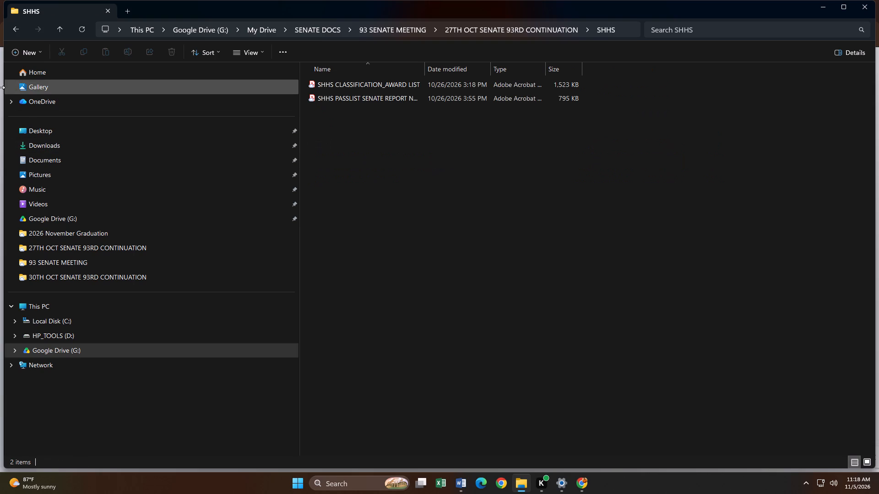
pyautogui.click(17, 32)
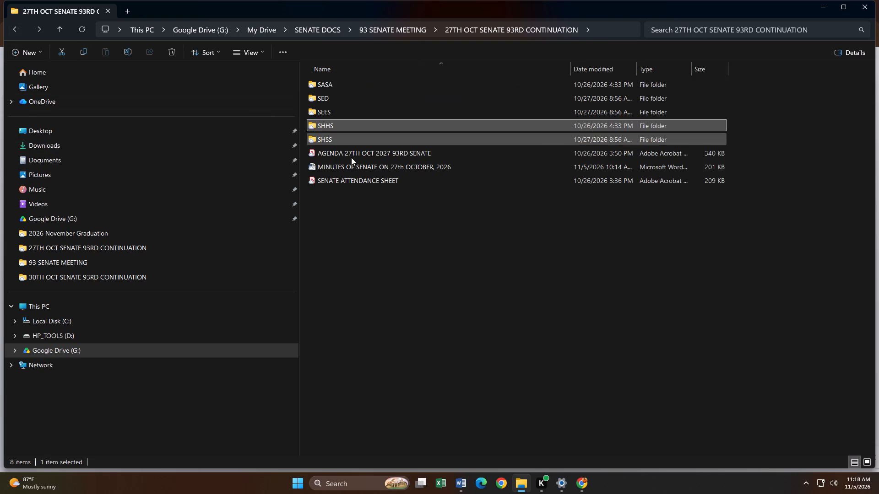
pyautogui.click(352, 122)
pyautogui.doubleClick(348, 112)
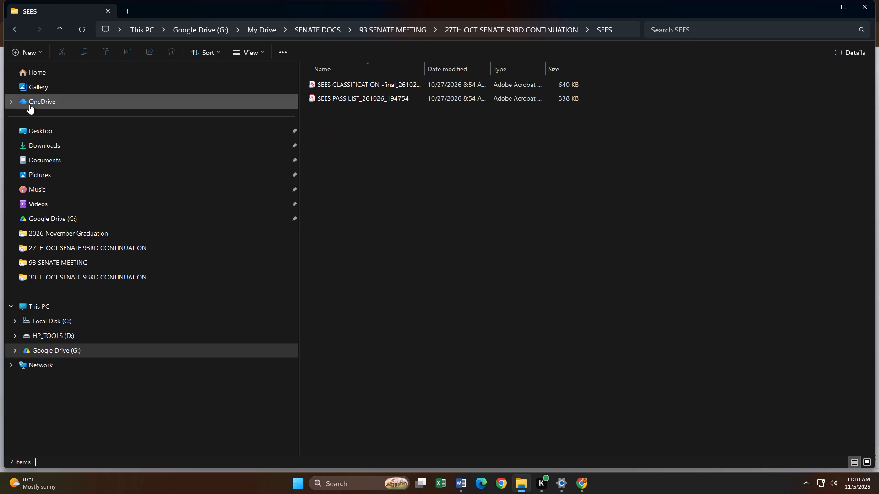
pyautogui.click(22, 29)
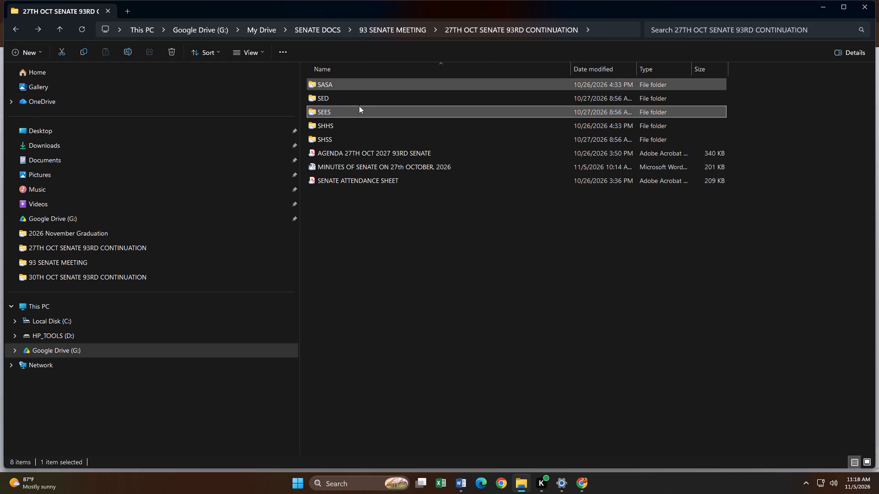
pyautogui.doubleClick(361, 93)
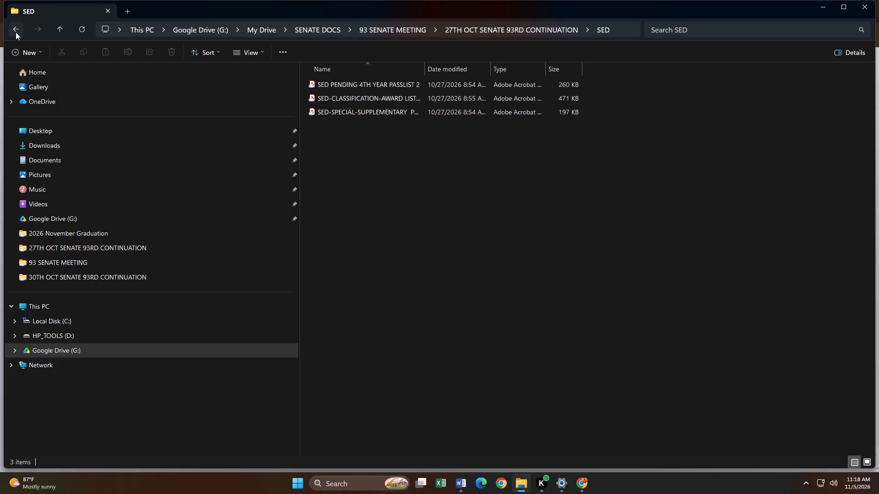
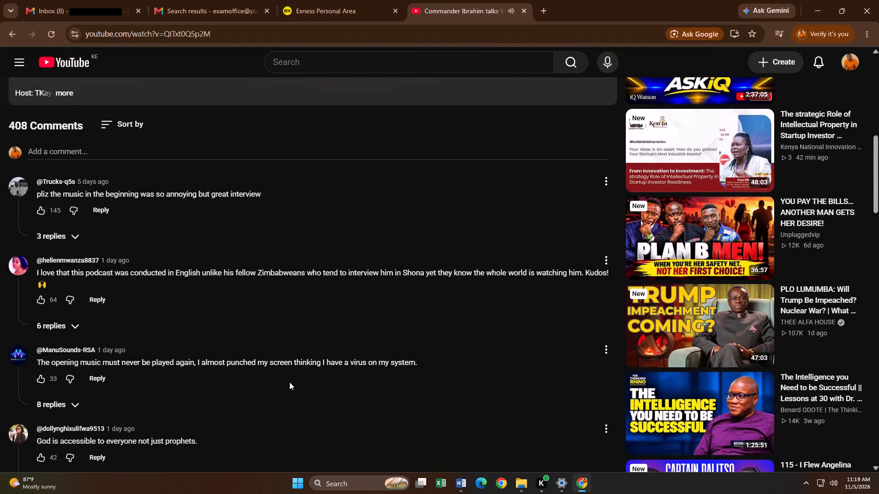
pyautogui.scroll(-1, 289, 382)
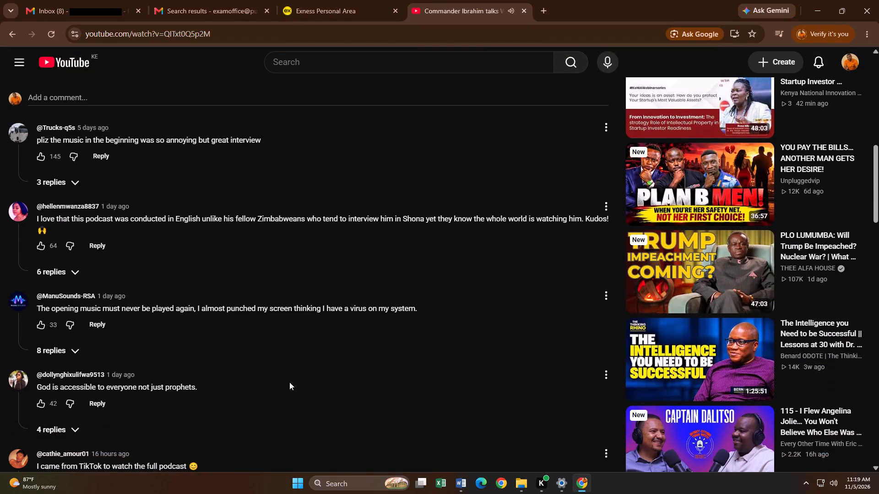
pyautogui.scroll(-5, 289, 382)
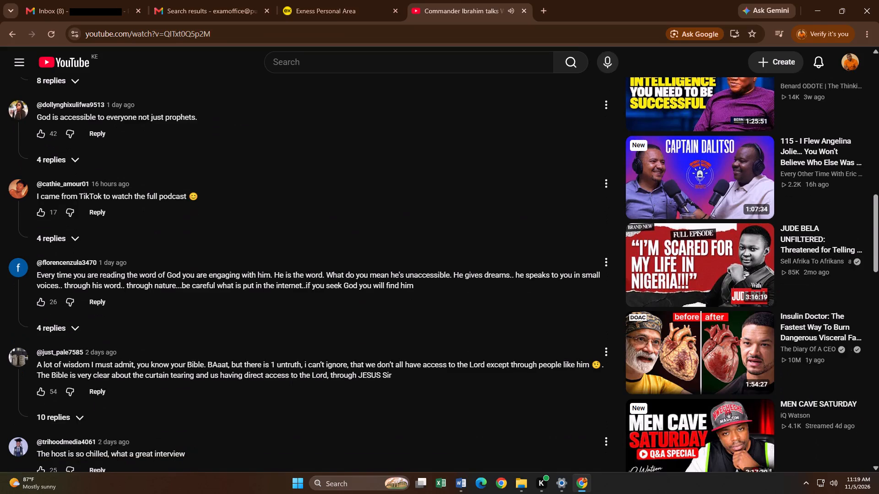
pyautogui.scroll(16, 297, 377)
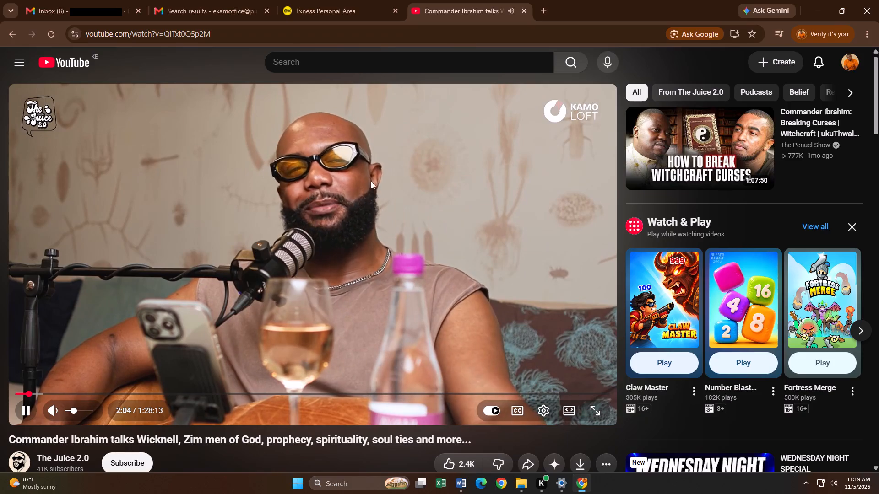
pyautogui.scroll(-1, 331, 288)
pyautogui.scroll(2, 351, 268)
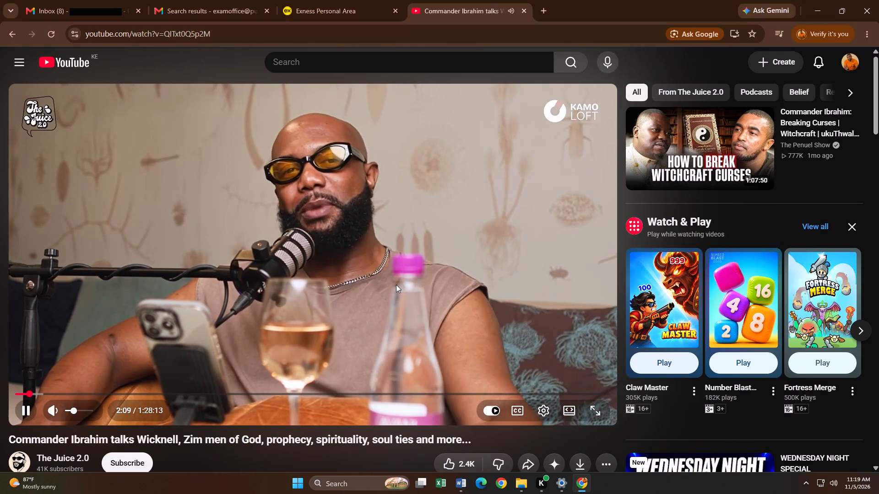
# Switch to the Word minutes and correct the misspellings in the reported lines to "considered" and "managed".
pyautogui.click(458, 485)
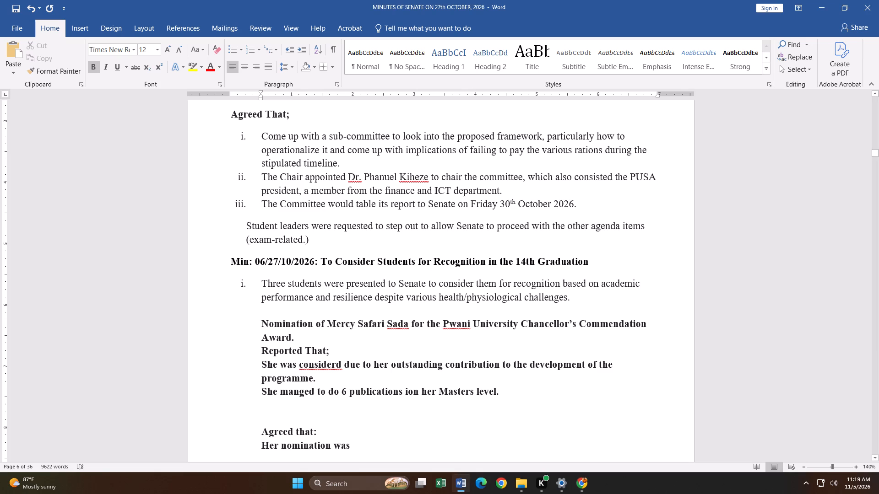
pyautogui.rightClick(327, 362)
pyautogui.click(309, 204)
pyautogui.click(422, 380)
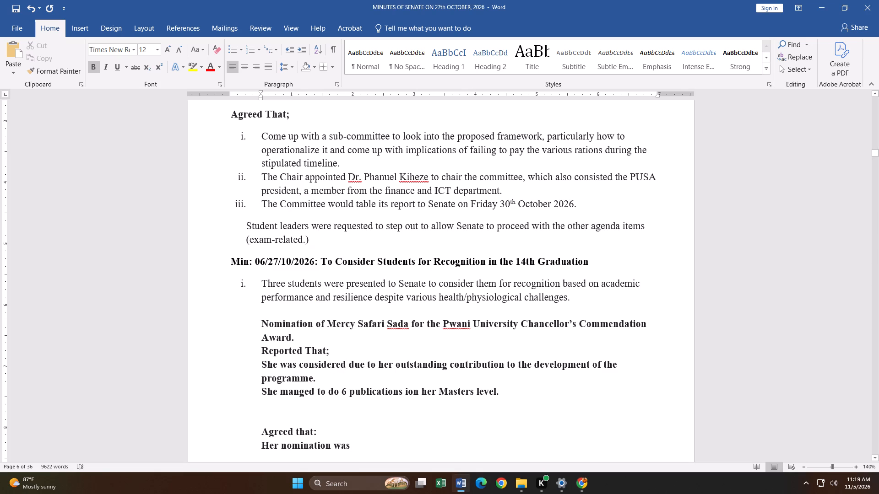
pyautogui.click(298, 389)
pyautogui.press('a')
pyautogui.click(473, 420)
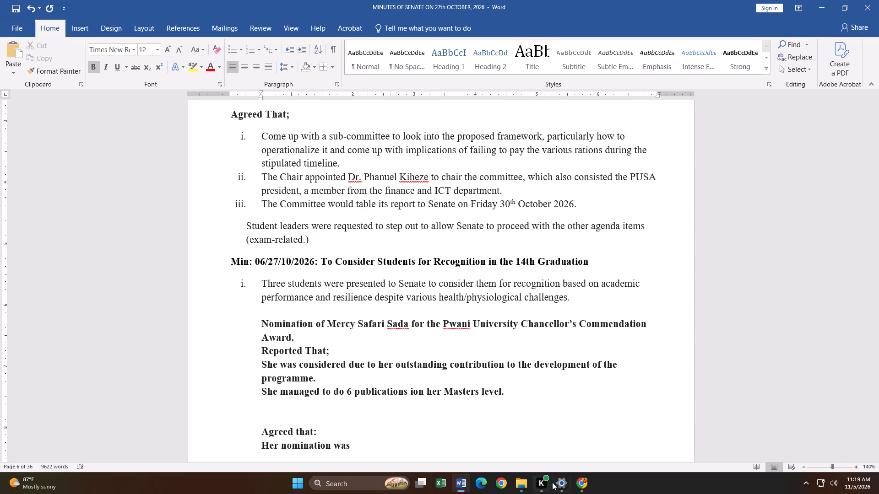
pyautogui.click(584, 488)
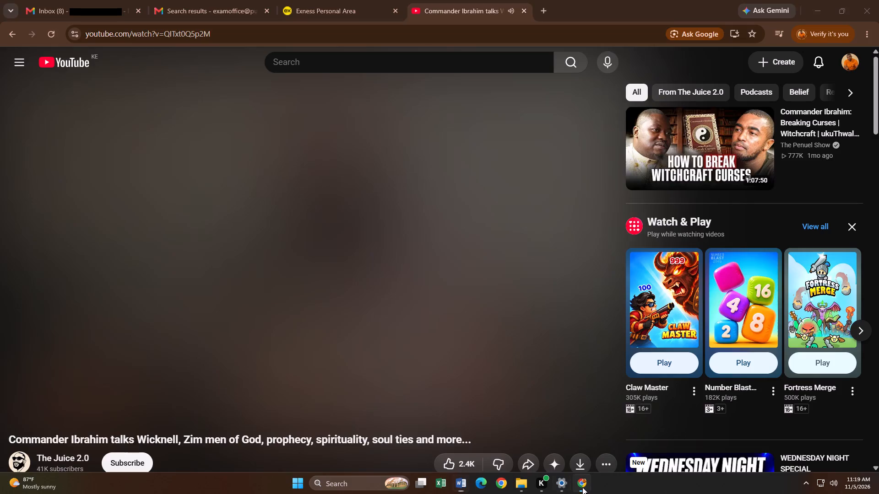
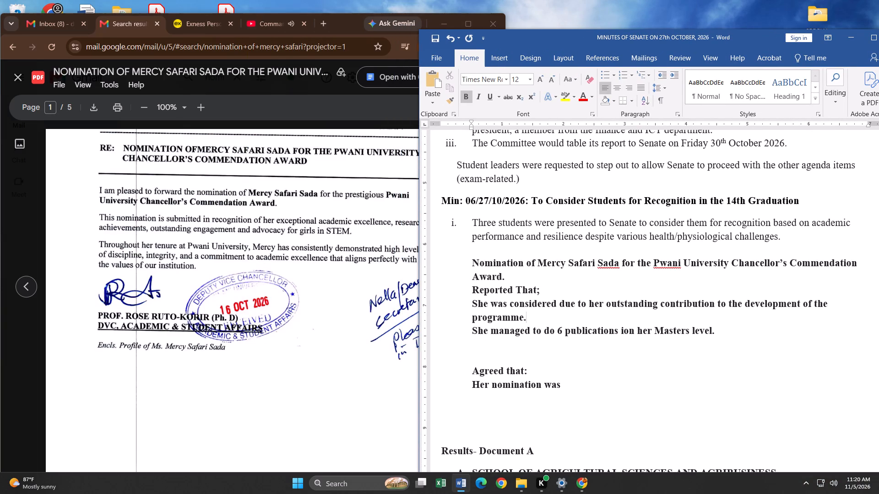
# Replace the first reported point, on her outstanding contribution to the programme, with "The nomination was based on her exceptional academic excellence".
pyautogui.press('BackSpace')
pyautogui.press('BackSpace')
pyautogui.press('BackSpace')
pyautogui.press('BackSpace')
pyautogui.press('BackSpace')
pyautogui.press('BackSpace')
pyautogui.press('BackSpace')
pyautogui.press('BackSpace')
pyautogui.press('BackSpace')
pyautogui.press('BackSpace')
pyautogui.press('BackSpace')
pyautogui.press('BackSpace')
pyautogui.press('BackSpace')
pyautogui.press('BackSpace')
pyautogui.press('BackSpace')
pyautogui.press('BackSpace')
pyautogui.press('BackSpace')
pyautogui.press('BackSpace')
pyautogui.press('BackSpace')
pyautogui.press('BackSpace')
pyautogui.press('BackSpace')
pyautogui.press('BackSpace')
pyautogui.press('BackSpace')
pyautogui.press('BackSpace')
pyautogui.press('BackSpace')
pyautogui.press('BackSpace')
pyautogui.press('BackSpace')
pyautogui.press('BackSpace')
pyautogui.press('BackSpace')
pyautogui.press('BackSpace')
pyautogui.press('BackSpace')
pyautogui.press('BackSpace')
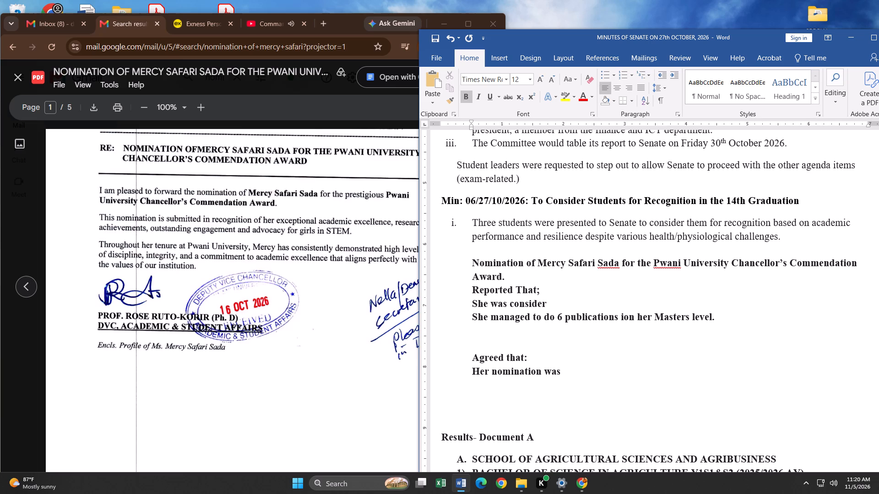
pyautogui.press('BackSpace')
pyautogui.press('BackSpace')
pyautogui.press('BackSpace')
pyautogui.press('BackSpace')
pyautogui.press('BackSpace')
pyautogui.press('BackSpace')
pyautogui.press('BackSpace')
pyautogui.press('BackSpace')
pyautogui.press('BackSpace')
pyautogui.press('BackSpace')
pyautogui.press('BackSpace')
pyautogui.press('BackSpace')
pyautogui.press('BackSpace')
pyautogui.press('BackSpace')
pyautogui.press('BackSpace')
pyautogui.press('BackSpace')
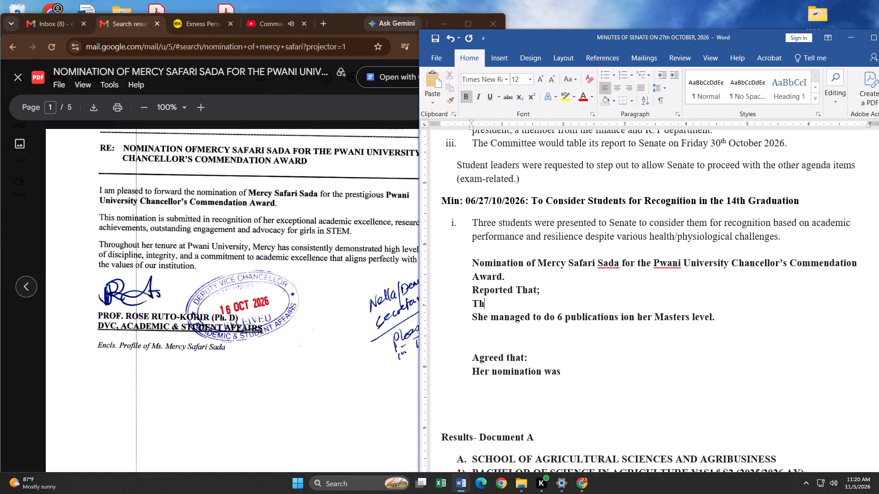
pyautogui.write('e nomination was')
pyautogui.press('space')
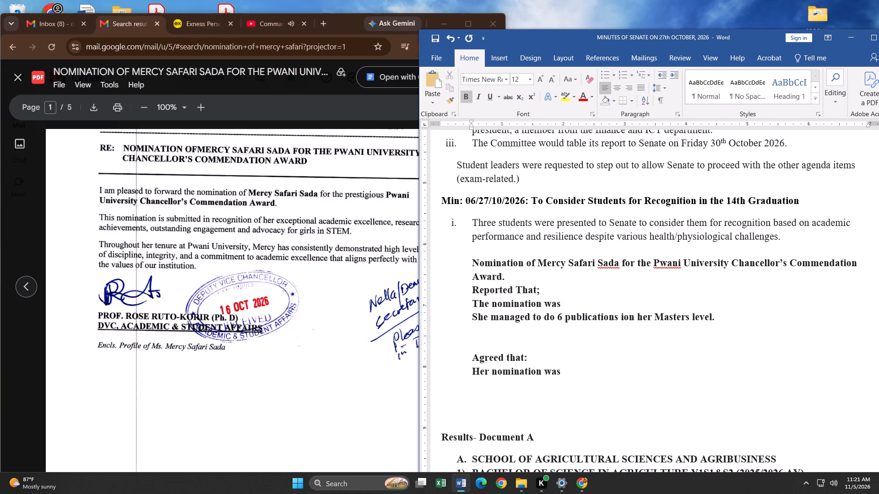
pyautogui.write('based on her')
pyautogui.press('space')
pyautogui.write('exceptional academic')
pyautogui.press('space')
pyautogui.write('excellenece')
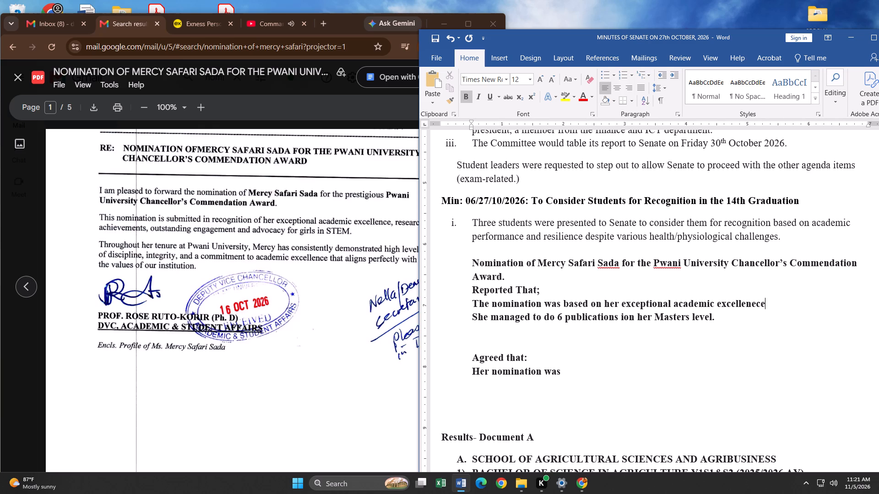
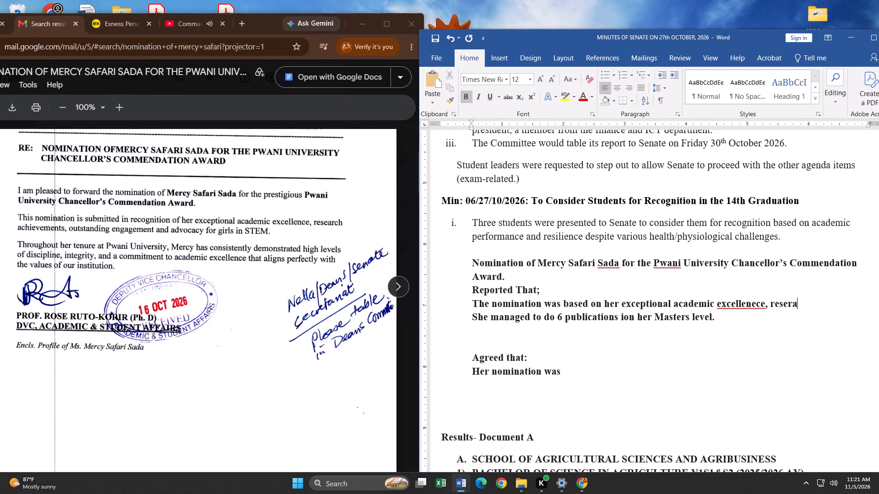
# Complete the first reported point with "research achievements, outstanding engagement and advocacy for girls in STEM.".
pyautogui.write('ch')
pyautogui.press('space')
pyautogui.write('achjievements')
pyautogui.write(', outstanding')
pyautogui.press('space')
pyautogui.write('engagement')
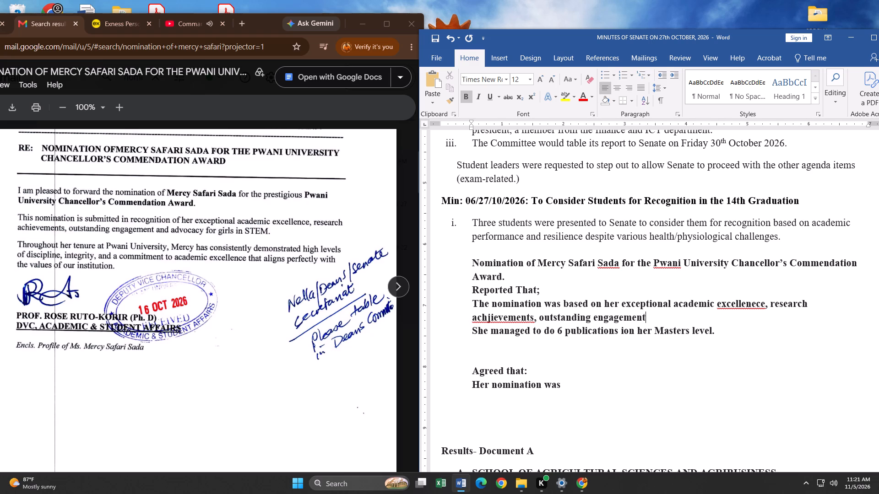
pyautogui.press('space')
pyautogui.write('and advocay')
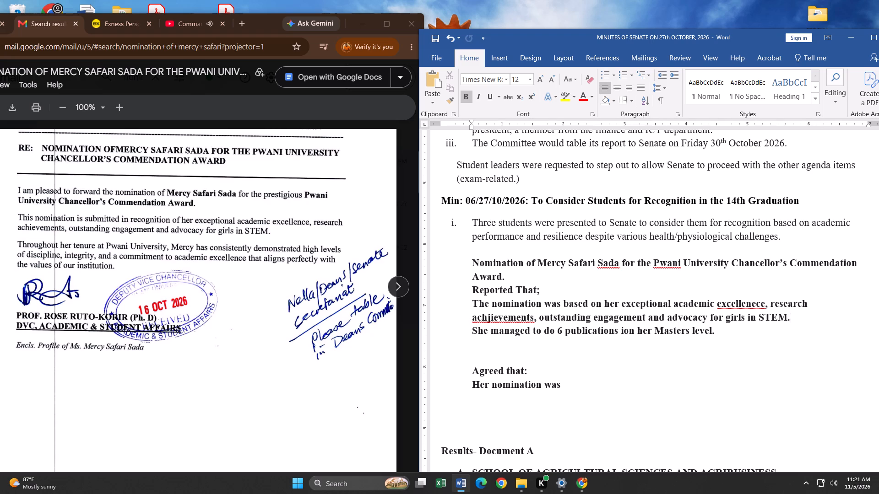
# Start a second reported point, set off by a blank line, reading "She has consistently demonstrated a high level of integrity, discipline and".
pyautogui.press('Return')
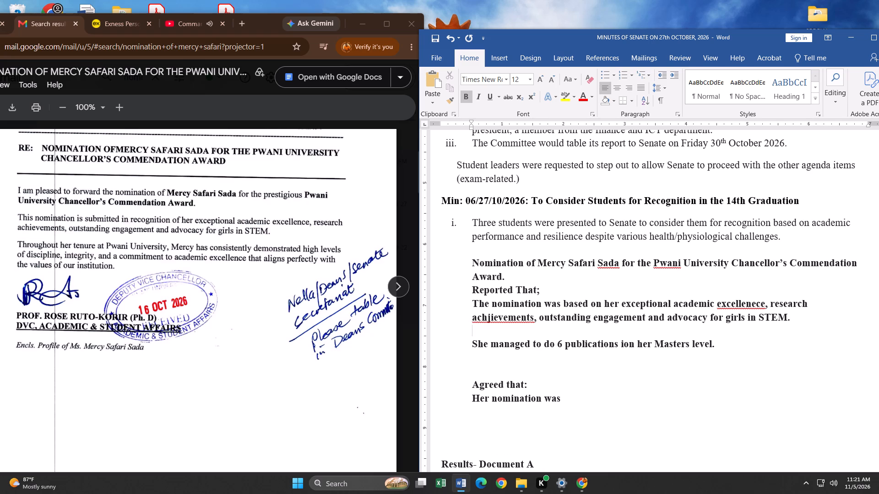
pyautogui.press('Return')
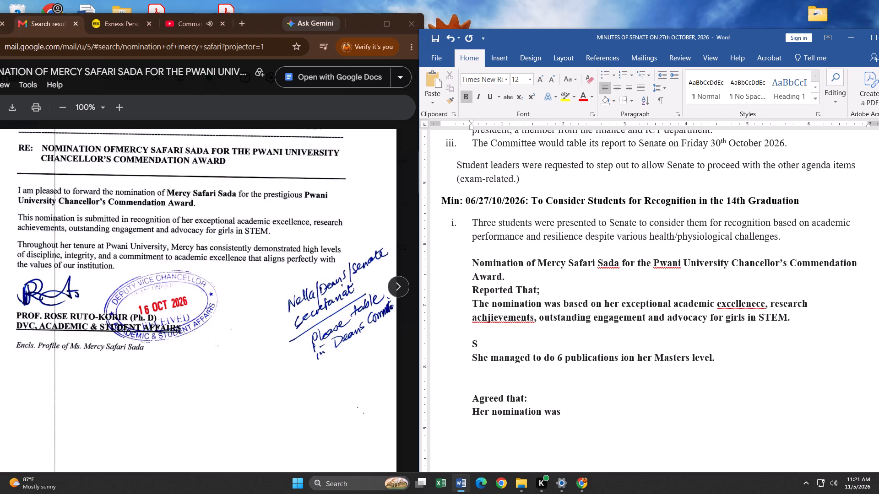
pyautogui.press('BackSpace')
pyautogui.write('he has')
pyautogui.press('space')
pyautogui.write('consistently')
pyautogui.press('space')
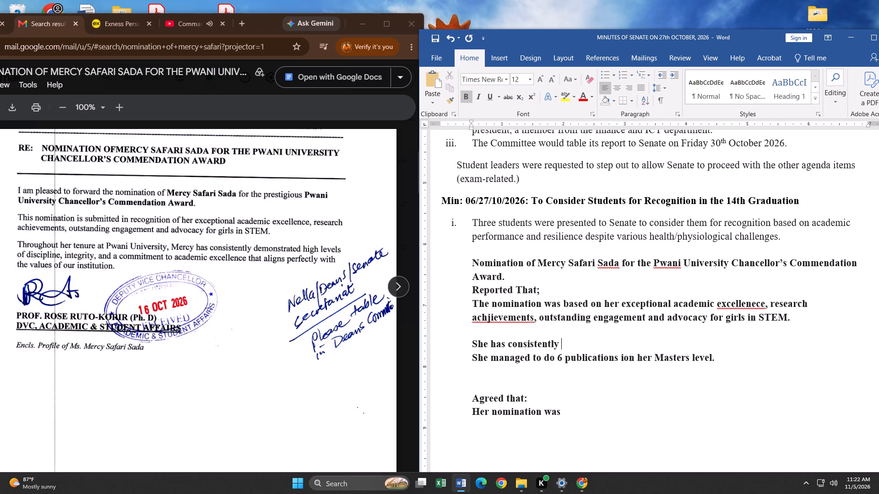
pyautogui.write('demontrated')
pyautogui.press('space')
pyautogui.write('high')
pyautogui.press('space')
pyautogui.press('BackSpace')
pyautogui.press('BackSpace')
pyautogui.press('BackSpace')
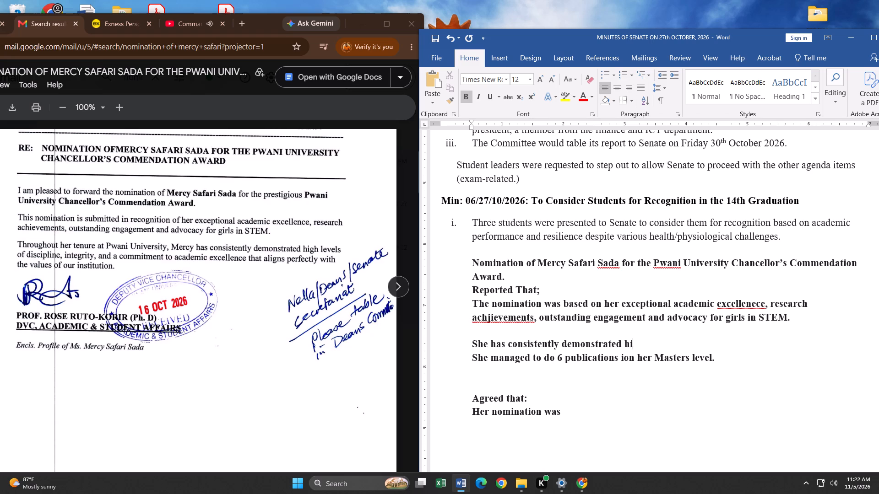
pyautogui.press('BackSpace')
pyautogui.press('BackSpace')
pyautogui.press('BackSpace')
pyautogui.press('space')
pyautogui.write('a high lebvel of')
pyautogui.press('space')
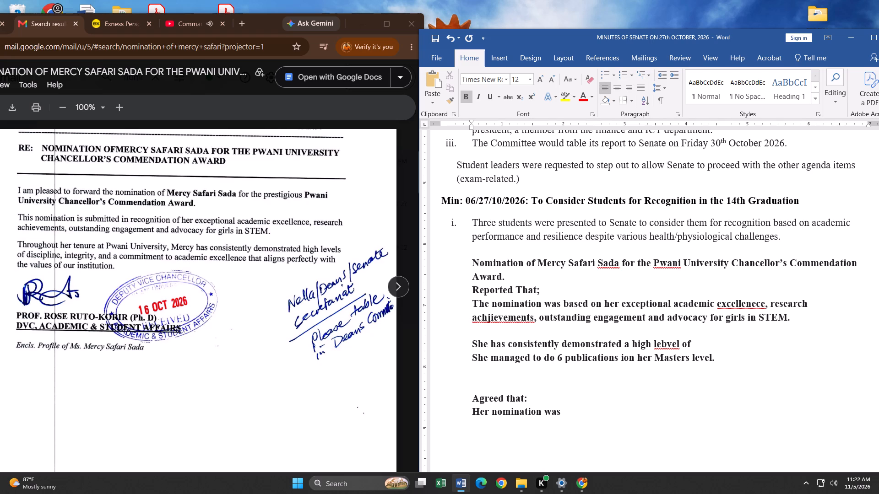
pyautogui.write('integrity,')
pyautogui.press('space')
pyautogui.write('discipline and')
pyautogui.press('space')
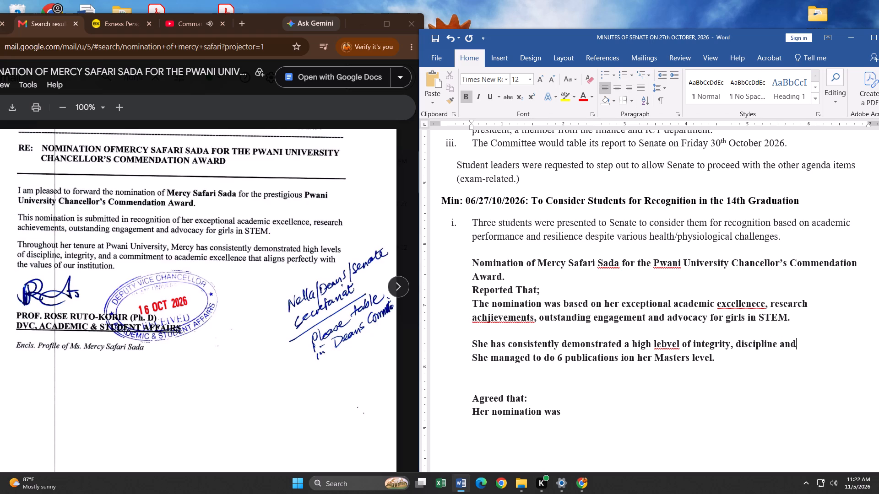
# Finish the second reported point with "commitment to academic excellence that perfectly aligns with the values of the University.".
pyautogui.write('commitmment')
pyautogui.press('space')
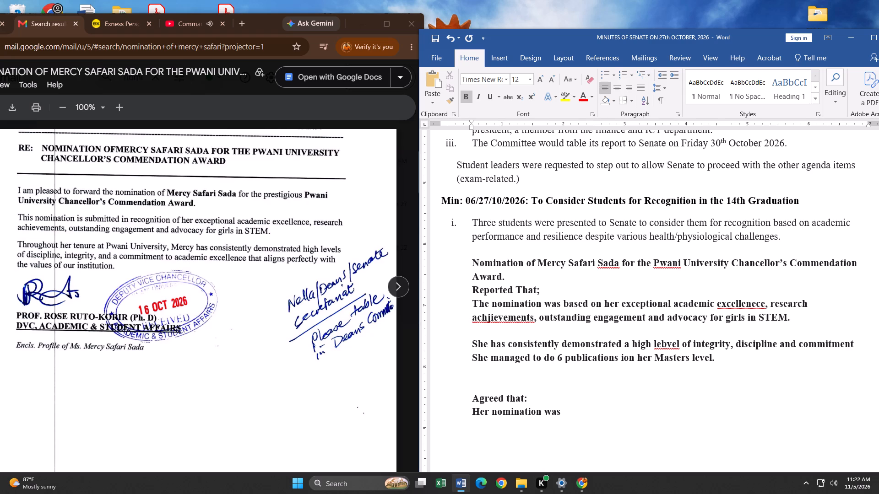
pyautogui.write('to')
pyautogui.press('space')
pyautogui.write('academic')
pyautogui.press('space')
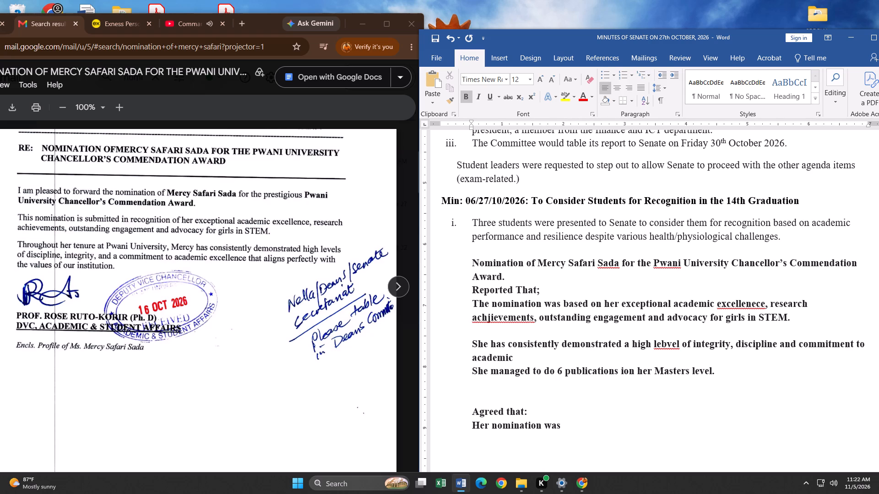
pyautogui.write('exec')
pyautogui.press('BackSpace')
pyautogui.press('BackSpace')
pyautogui.write('cellence')
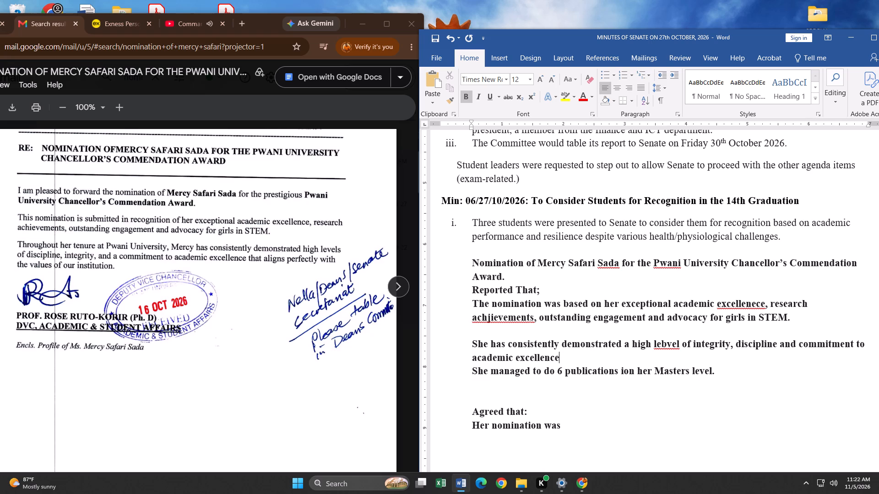
pyautogui.press('space')
pyautogui.write('that')
pyautogui.press('space')
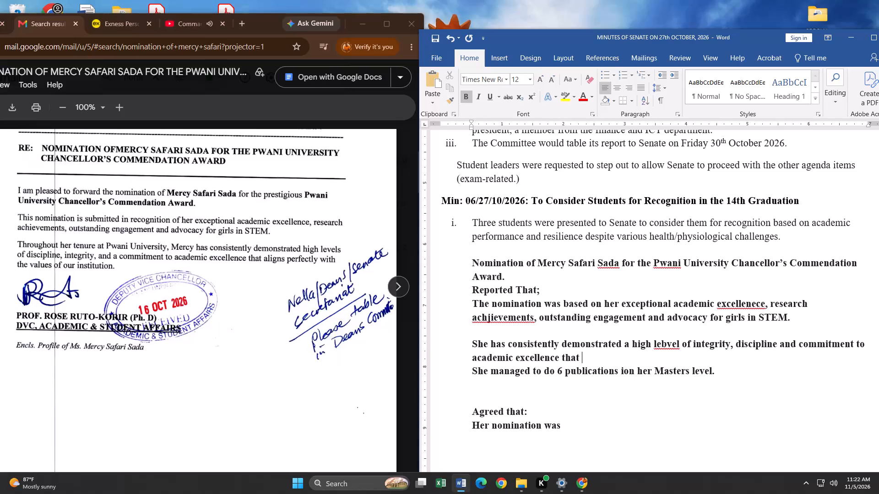
pyautogui.press('p')
pyautogui.press('BackSpace')
pyautogui.write('perfectly aligns with the values of the')
pyautogui.press('space')
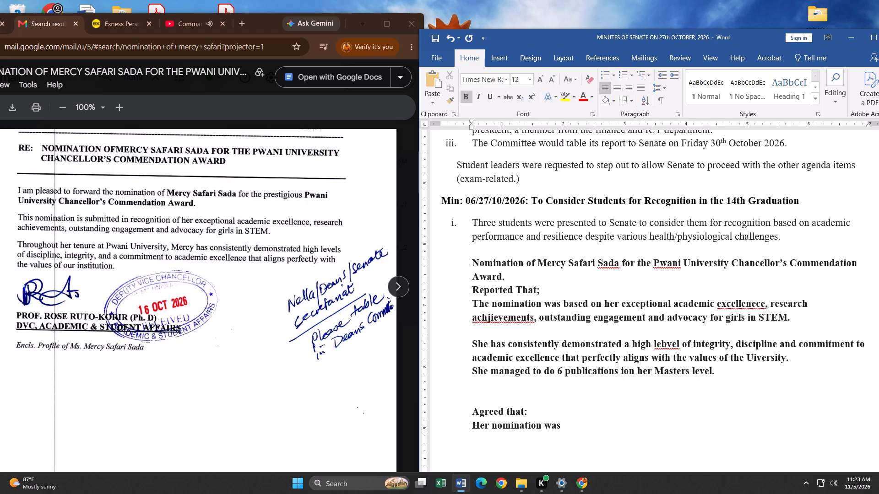
# Bring up the programme coordinator's nomination memo, and correct "lebvel" to "level" in the second reported point of the minutes.
pyautogui.scroll(-7, 308, 374)
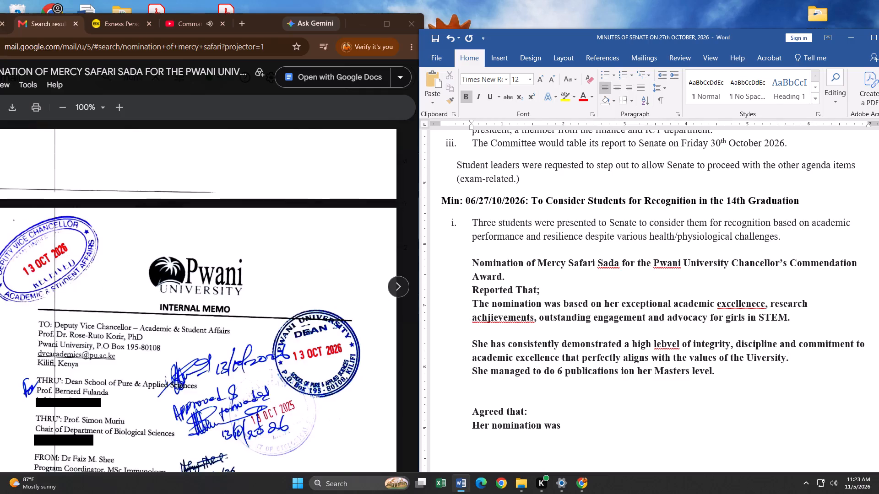
pyautogui.scroll(-5, 226, 354)
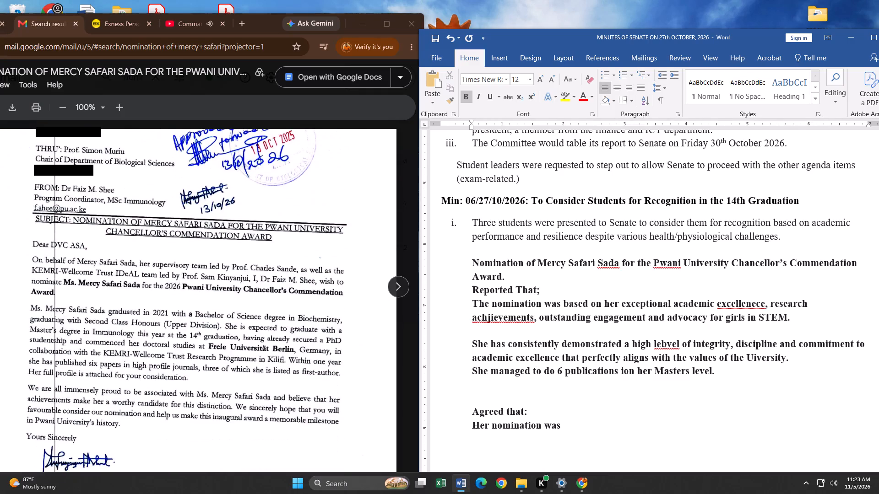
pyautogui.scroll(-2, 230, 354)
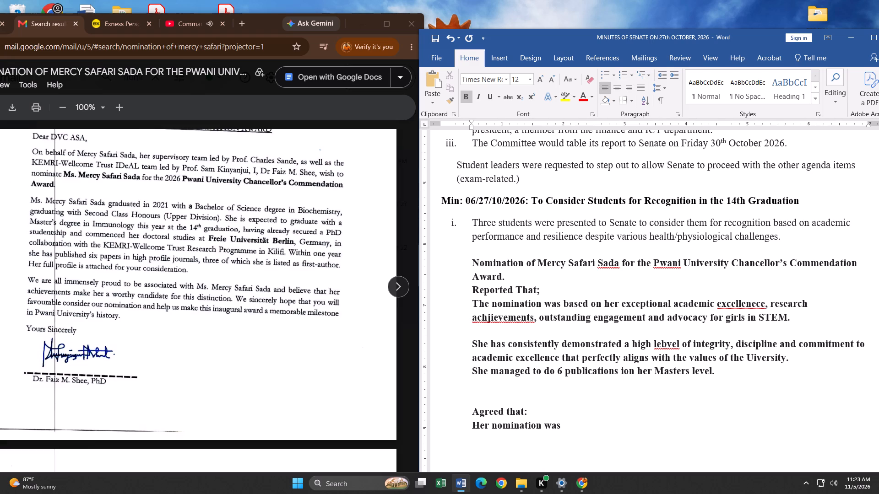
pyautogui.click(626, 375)
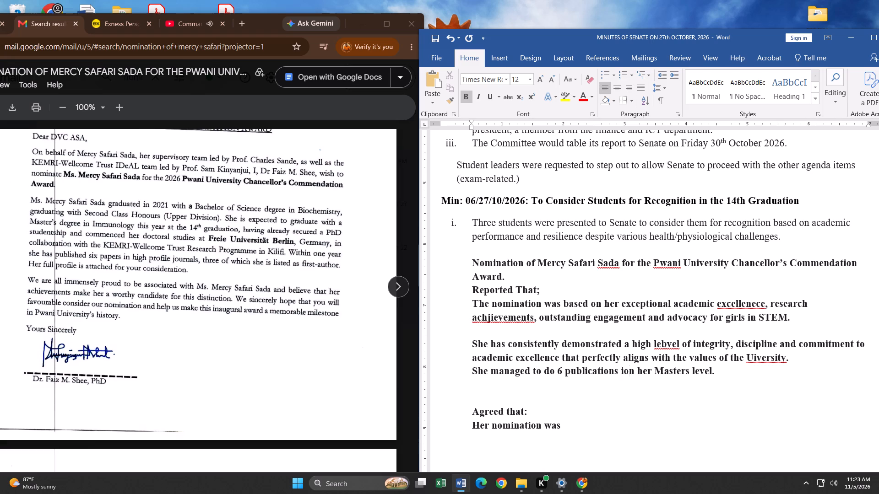
pyautogui.click(725, 371)
pyautogui.rightClick(676, 347)
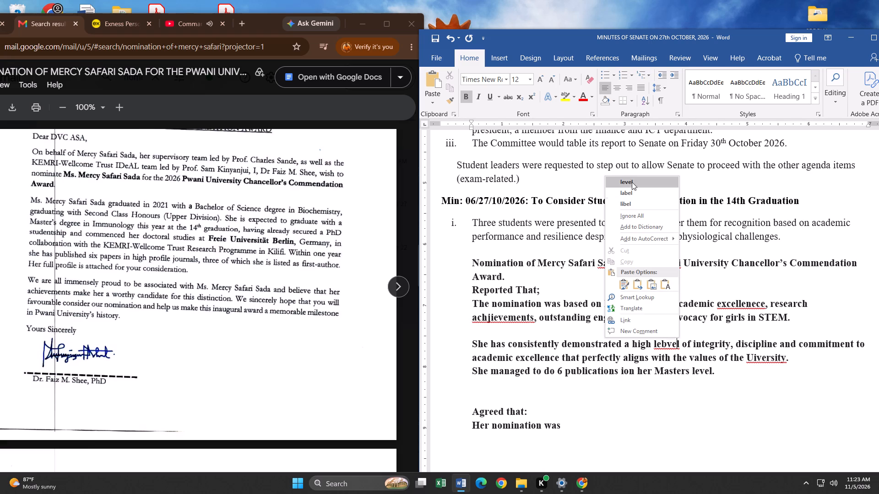
pyautogui.click(631, 181)
# Delete the sentence about 6 publications at Masters level below the second reported point.
pyautogui.moveTo(726, 370); pyautogui.dragTo(624, 376)
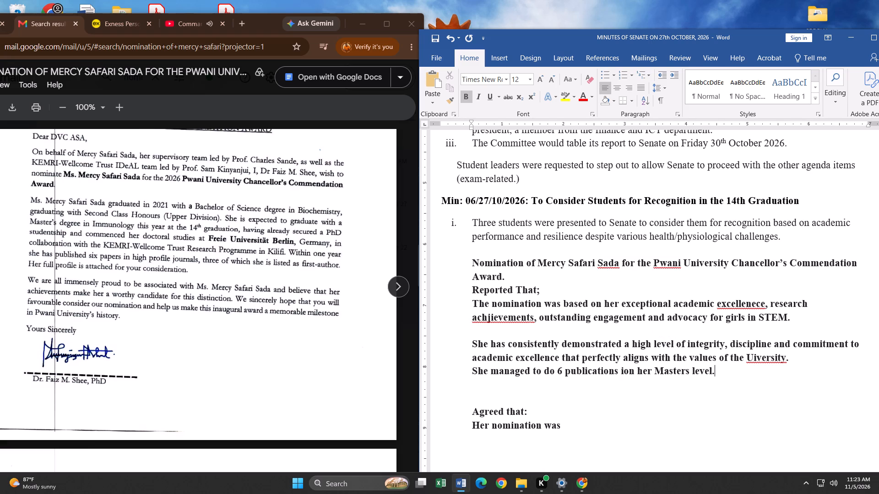
pyautogui.moveTo(624, 376); pyautogui.dragTo(475, 378)
pyautogui.press('BackSpace')
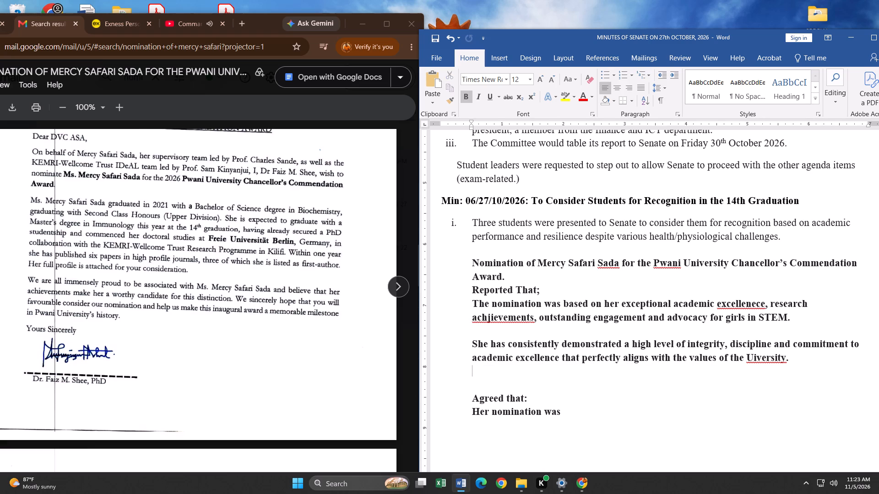
# Start a third reported point, set off by a blank line, reading "Mercy is expected to graduate with a Master's degree in Immunology".
pyautogui.press('Return')
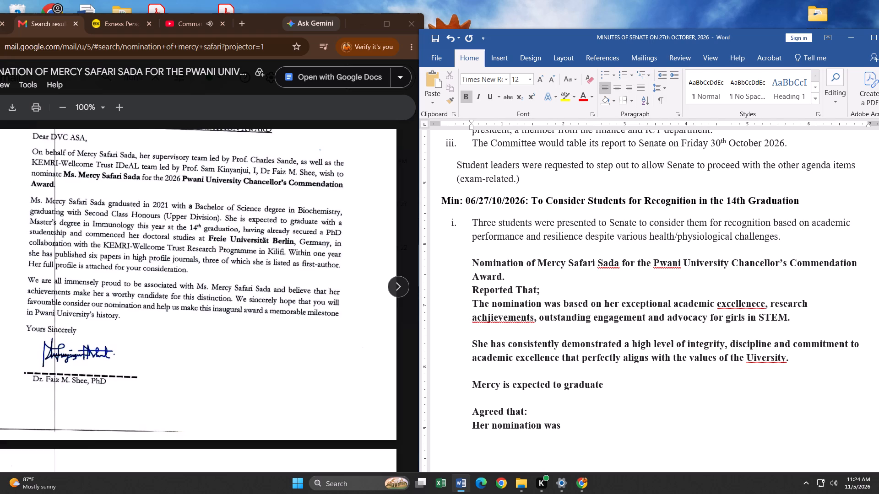
pyautogui.write('with a')
pyautogui.press('space')
pyautogui.write('aster')
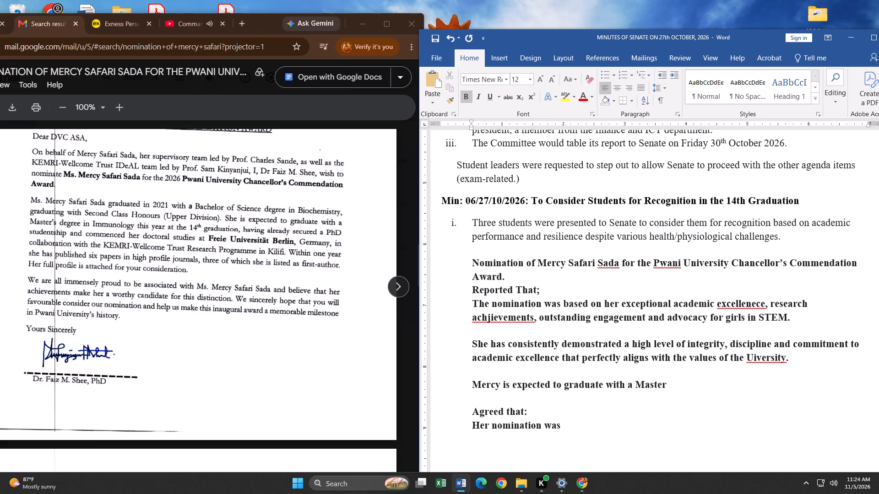
pyautogui.write("'s")
pyautogui.press('space')
pyautogui.write('degree')
pyautogui.press('space')
pyautogui.write('in')
pyautogui.press('space')
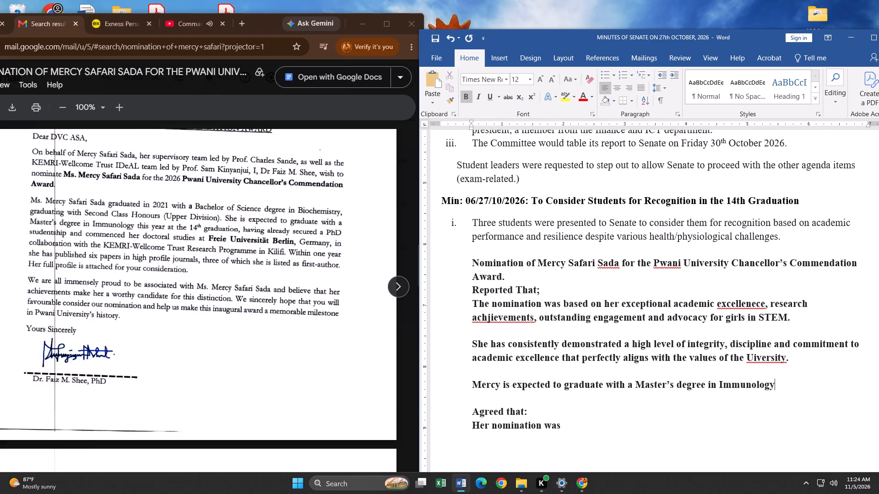
# Continue the third reported point with "during the ongoing 14th graduation".
pyautogui.write('during the oncpoing 14th')
pyautogui.press('space')
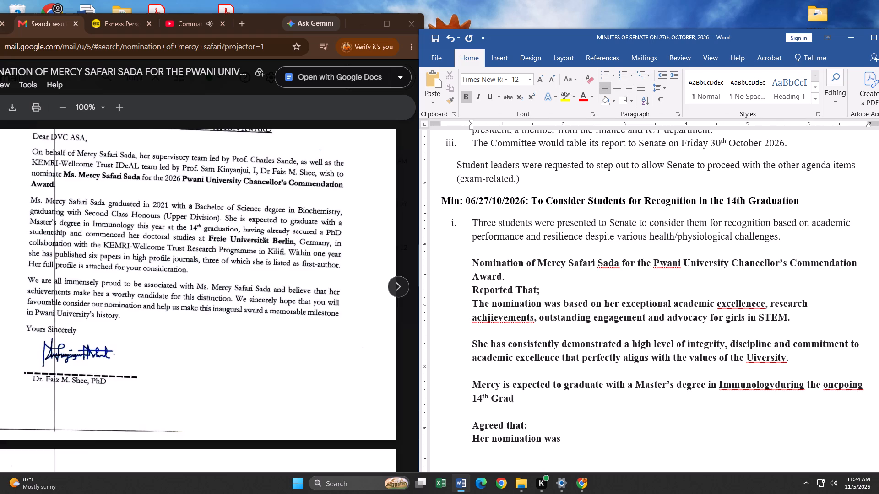
pyautogui.press('BackSpace')
pyautogui.press('BackSpace')
pyautogui.press('BackSpace')
pyautogui.press('BackSpace')
pyautogui.write('graduation')
pyautogui.press('space')
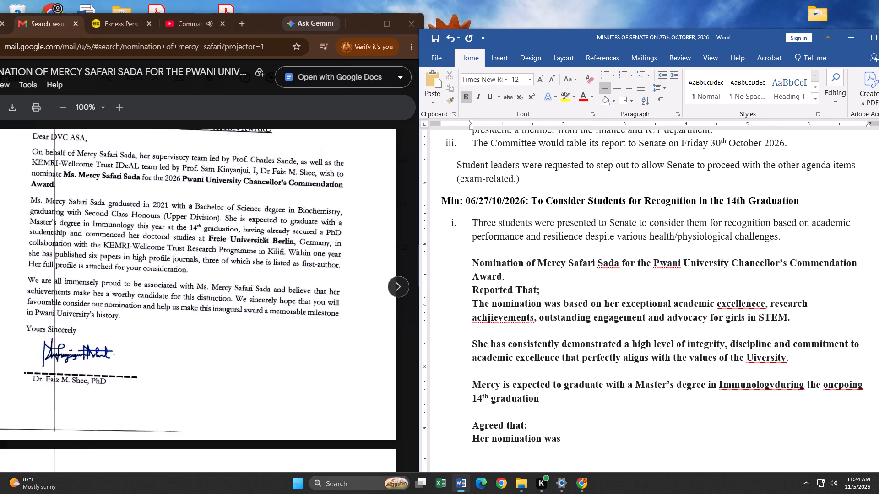
pyautogui.press('space')
# Extend the third reported point with "and has already secured a PhD studentship".
pyautogui.write('and has already secured')
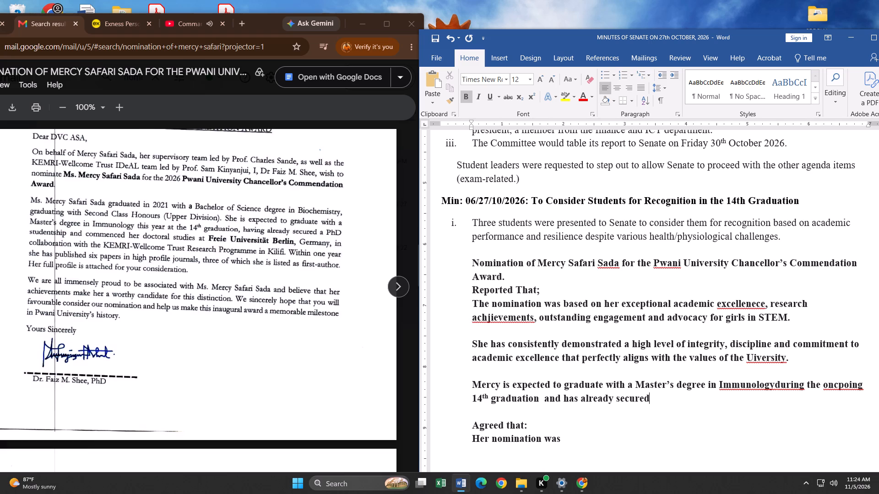
pyautogui.press('space')
pyautogui.write('a')
pyautogui.press('space')
pyautogui.press('h')
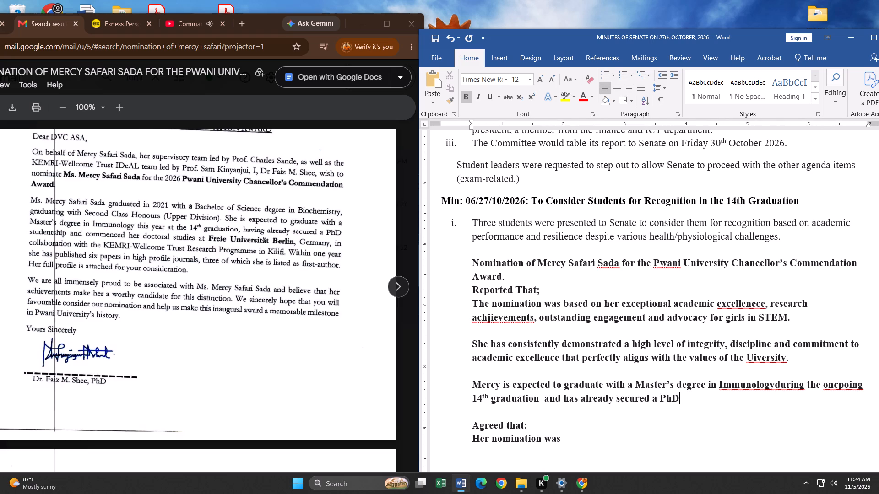
pyautogui.press('space')
pyautogui.write('studentship')
# Finish the third reported point with "at Freie Universitat Berlin, Germany." and open a new line below it.
pyautogui.press('space')
pyautogui.write('at')
pyautogui.press('space')
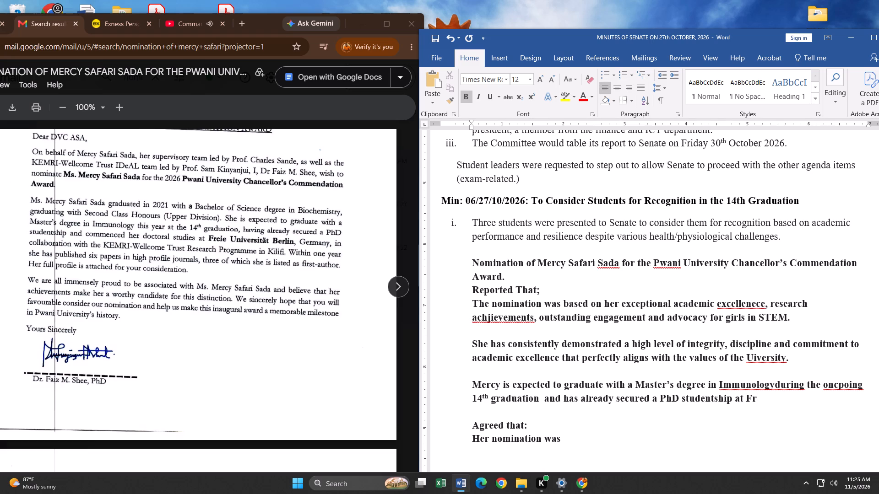
pyautogui.write('ei')
pyautogui.write('e')
pyautogui.press('space')
pyautogui.write('sitat')
pyautogui.press('space')
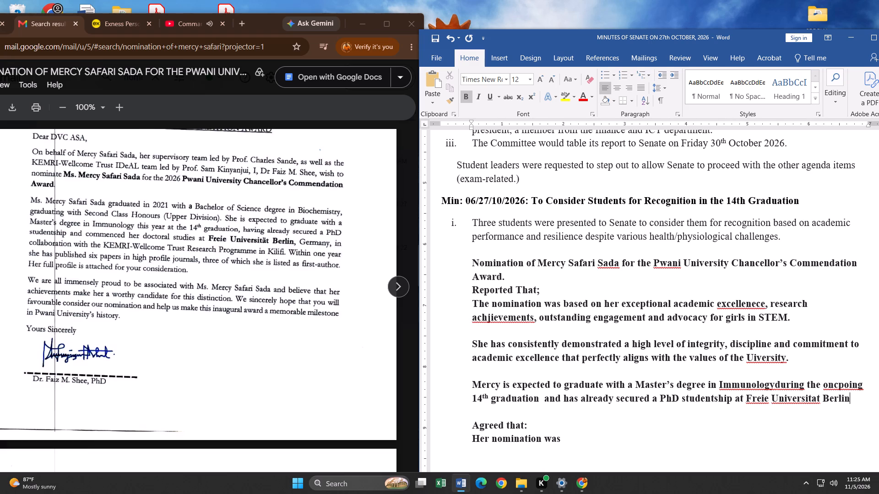
pyautogui.write(',')
pyautogui.press('space')
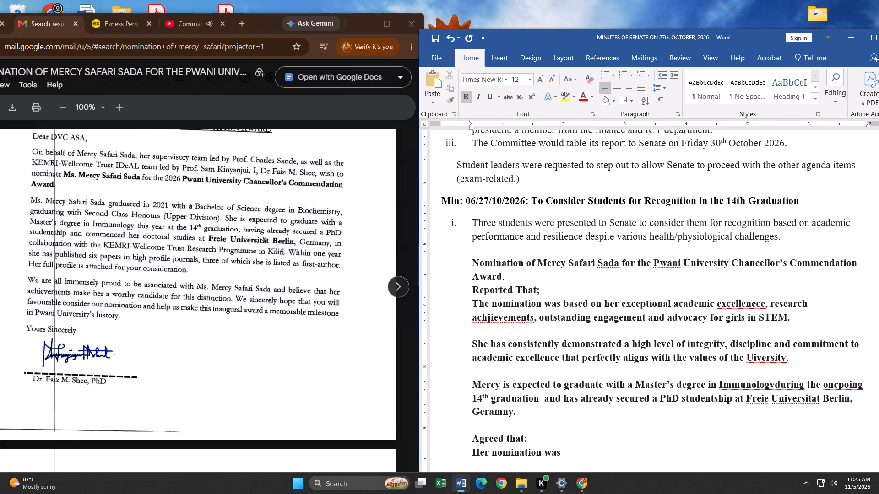
pyautogui.press('Return')
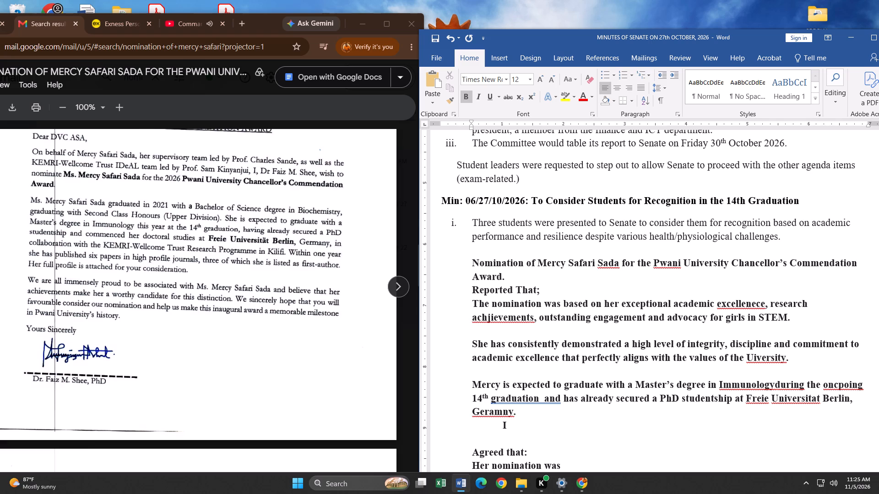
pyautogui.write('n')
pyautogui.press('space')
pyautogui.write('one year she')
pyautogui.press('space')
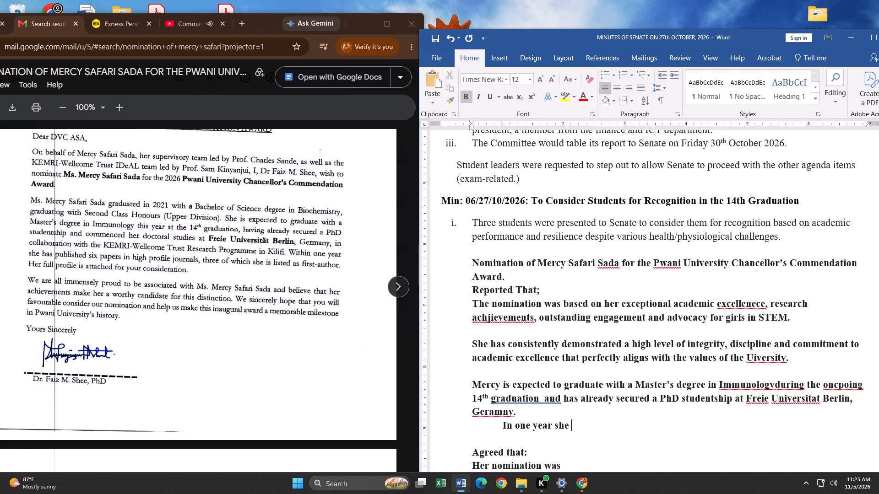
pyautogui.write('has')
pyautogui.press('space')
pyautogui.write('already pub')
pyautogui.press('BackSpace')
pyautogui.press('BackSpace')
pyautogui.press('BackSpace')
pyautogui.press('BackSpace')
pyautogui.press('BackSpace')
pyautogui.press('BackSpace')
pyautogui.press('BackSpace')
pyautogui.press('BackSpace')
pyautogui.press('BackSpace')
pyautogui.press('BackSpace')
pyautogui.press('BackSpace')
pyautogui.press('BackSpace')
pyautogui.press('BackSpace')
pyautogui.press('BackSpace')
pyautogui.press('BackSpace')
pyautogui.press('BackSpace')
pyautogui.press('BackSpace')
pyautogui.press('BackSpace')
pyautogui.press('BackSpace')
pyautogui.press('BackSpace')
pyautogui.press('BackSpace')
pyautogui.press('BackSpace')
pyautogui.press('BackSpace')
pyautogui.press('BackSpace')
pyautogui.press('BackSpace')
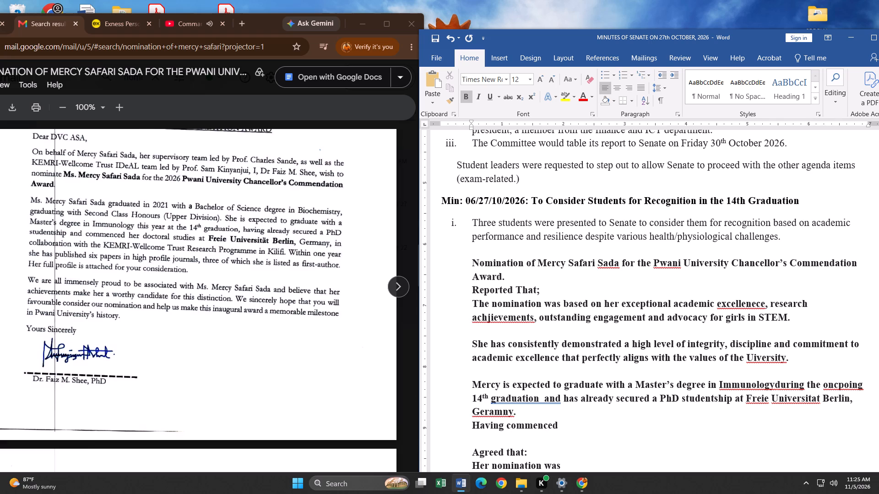
# Write "Having commenced her doctoral studies, she has already published six papers in high profile journals" on the new line.
pyautogui.press('space')
pyautogui.write('her doctoral studies, she h')
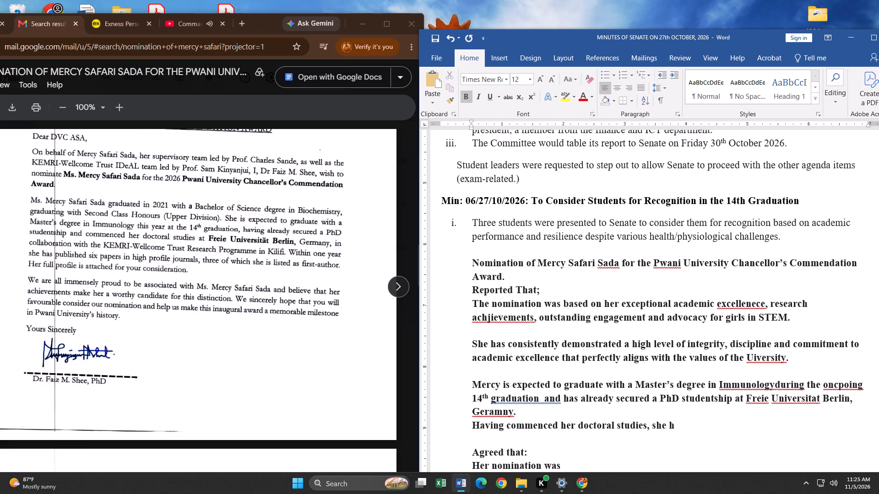
pyautogui.write('as')
pyautogui.press('space')
pyautogui.write('already published six')
pyautogui.press('space')
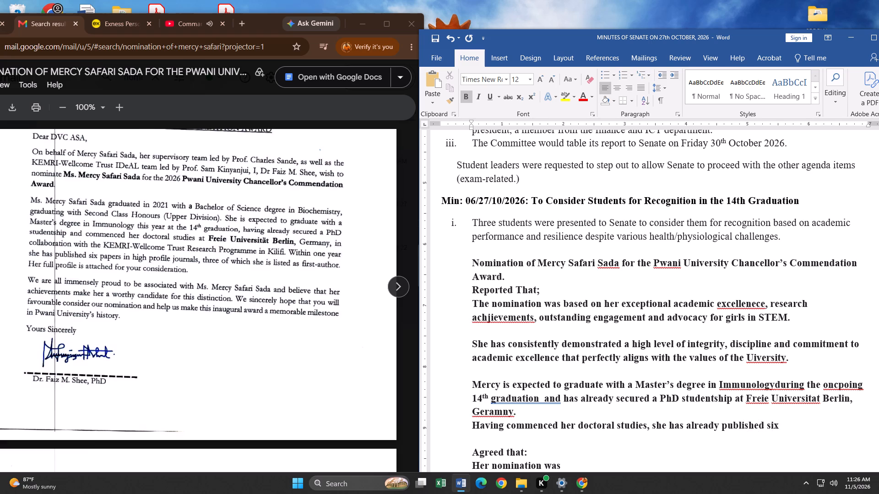
pyautogui.write('papaers')
pyautogui.press('space')
pyautogui.write('in high')
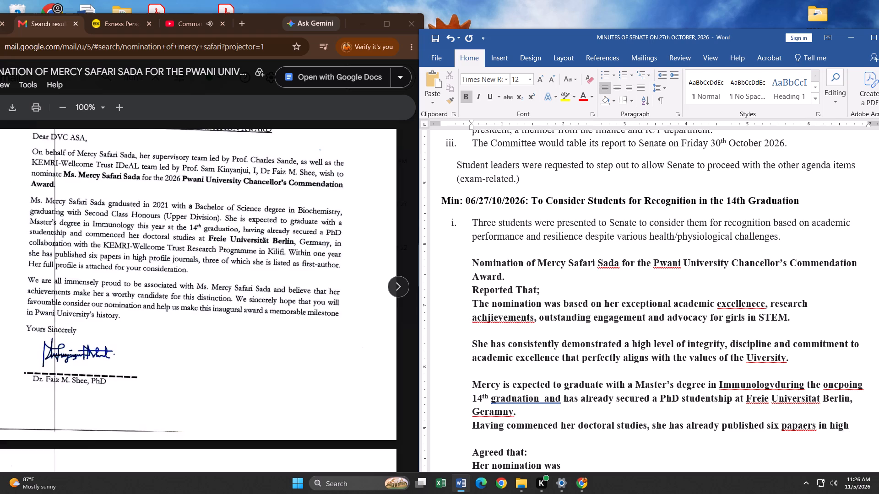
pyautogui.press('space')
pyautogui.write('profile')
pyautogui.press('space')
pyautogui.write('journals')
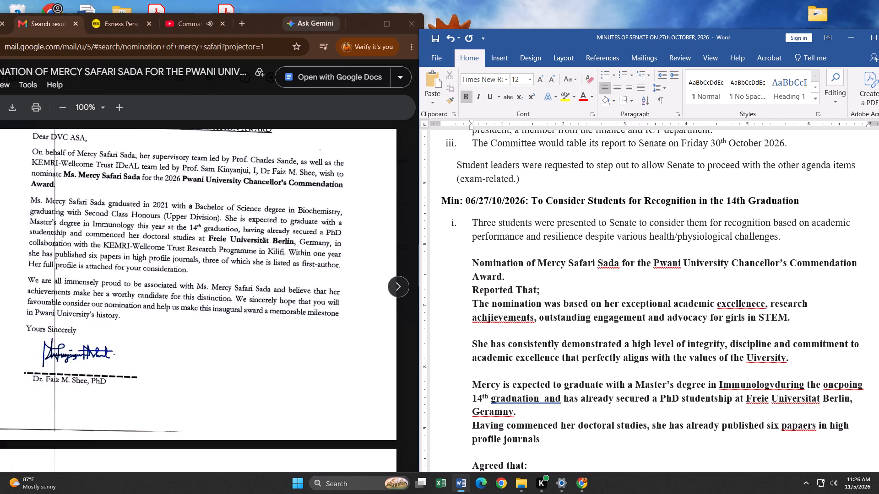
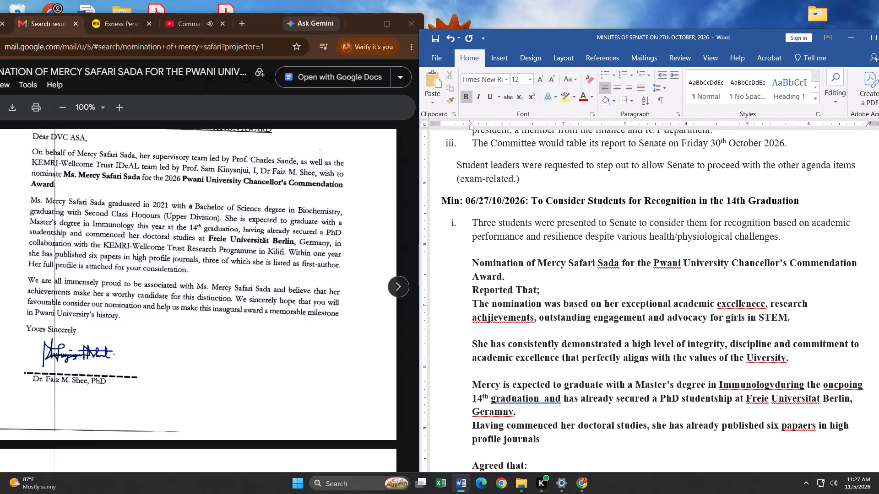
# In the third reported point, separate "Immunology during" with a space and correct the next misspelling to "ongoing".
pyautogui.click(776, 386)
pyautogui.press('space')
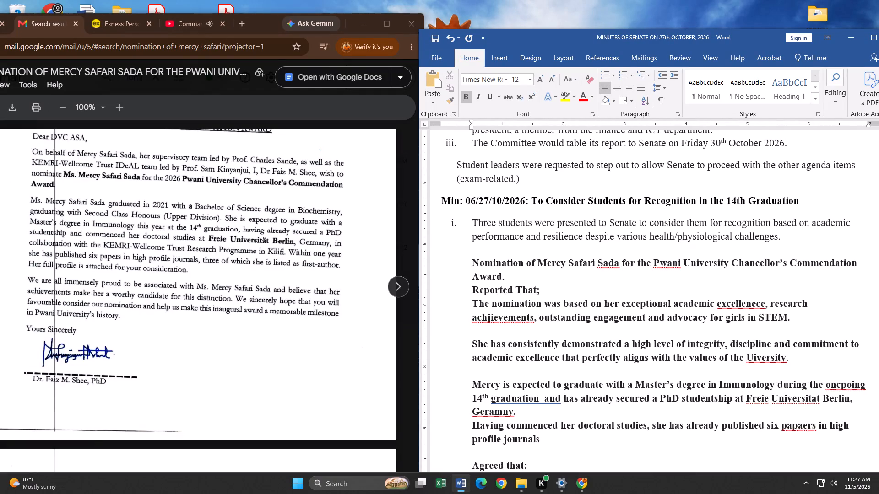
pyautogui.click(846, 385)
pyautogui.press('BackSpace')
pyautogui.press('BackSpace')
pyautogui.press('g')
# Correct the misspelled words in the first two reported points to "University", "excellence" and "achievements".
pyautogui.rightClick(762, 357)
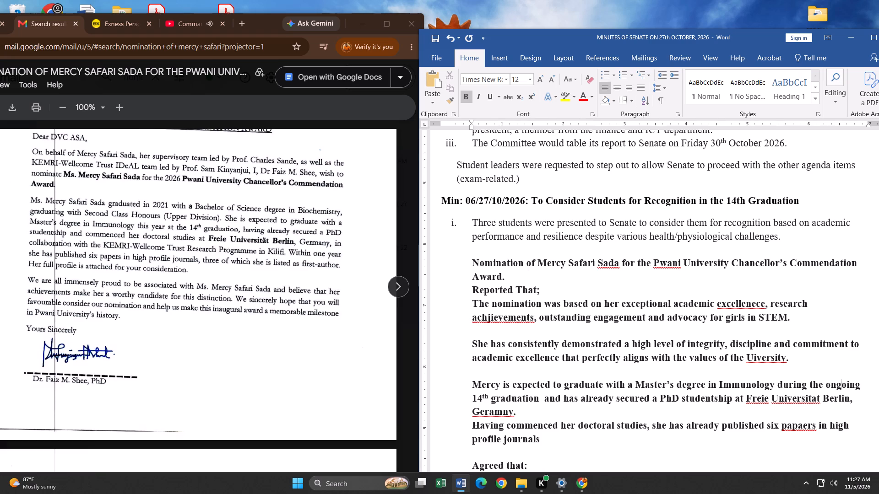
pyautogui.click(744, 213)
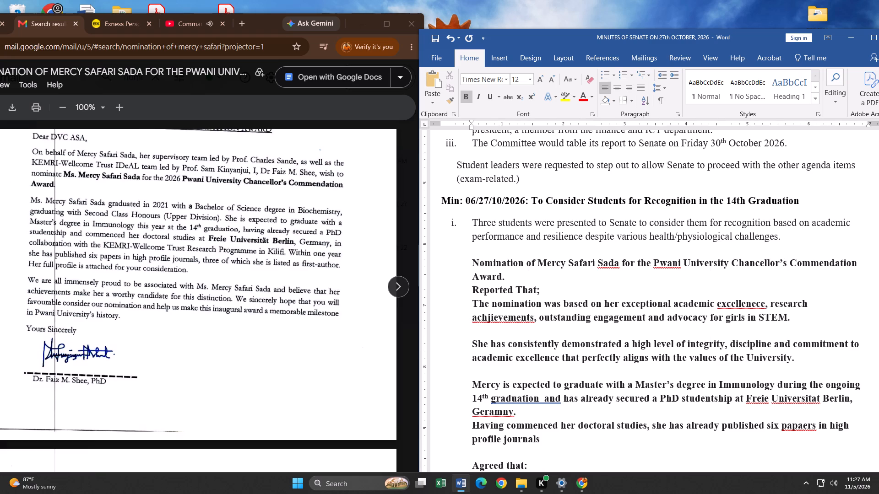
pyautogui.rightClick(746, 306)
pyautogui.click(730, 315)
pyautogui.rightClick(503, 316)
pyautogui.click(502, 156)
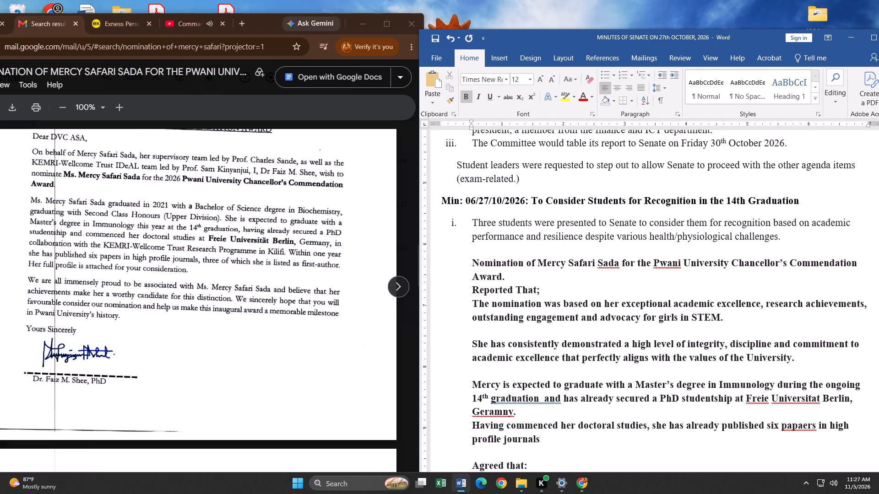
pyautogui.click(607, 322)
# Accept the proofing corrections "graduation and", "Germany" and "papers" in the last two reported paragraphs.
pyautogui.rightClick(551, 402)
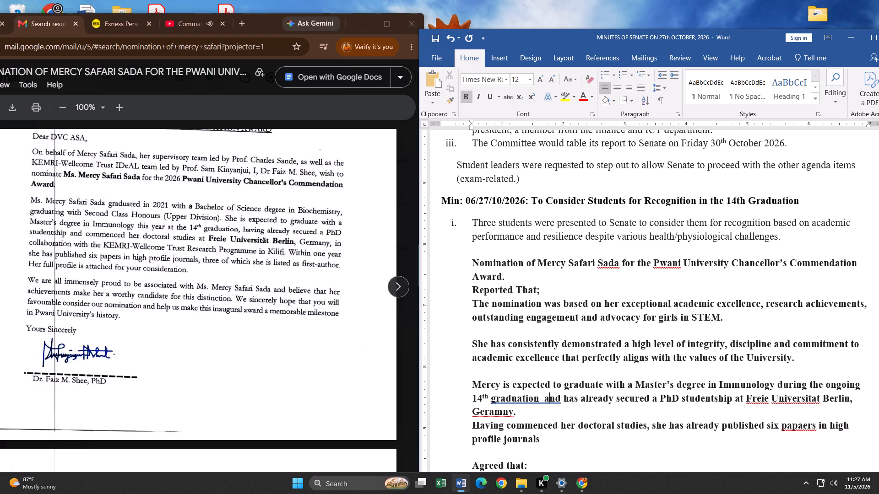
pyautogui.rightClick(541, 401)
pyautogui.click(500, 270)
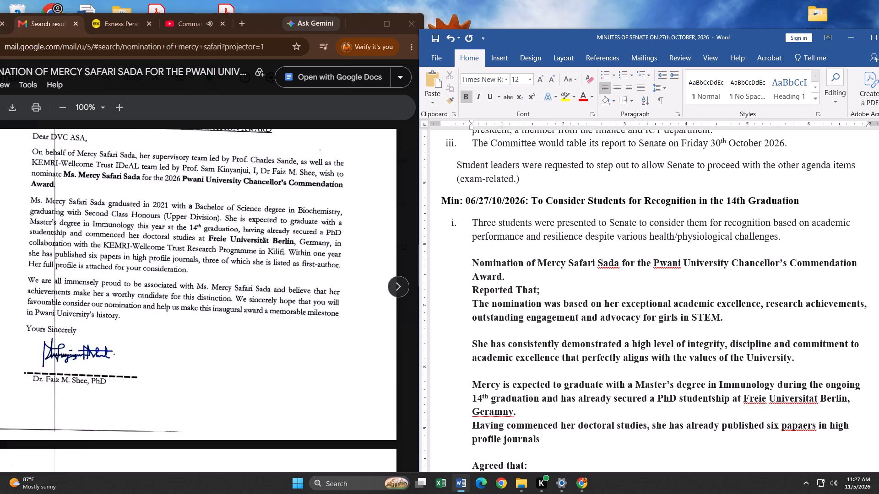
pyautogui.rightClick(491, 413)
pyautogui.click(478, 267)
pyautogui.scroll(-1, 803, 412)
pyautogui.rightClick(799, 401)
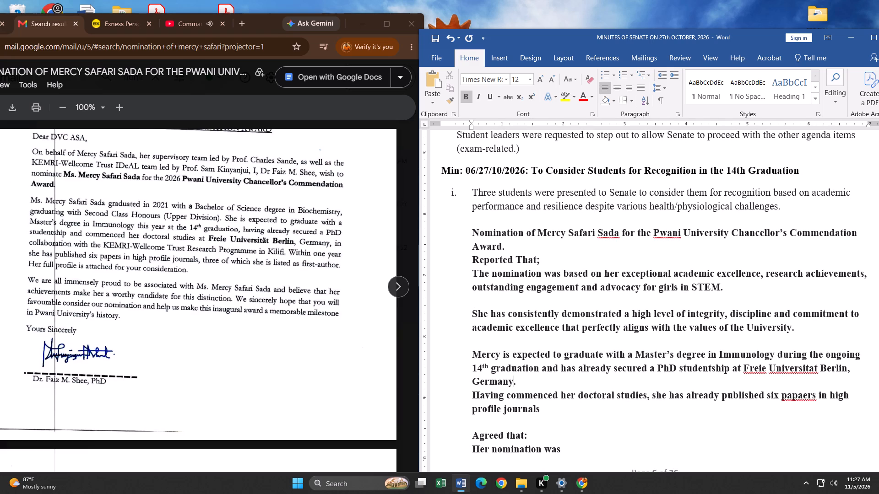
pyautogui.click(786, 210)
pyautogui.click(737, 378)
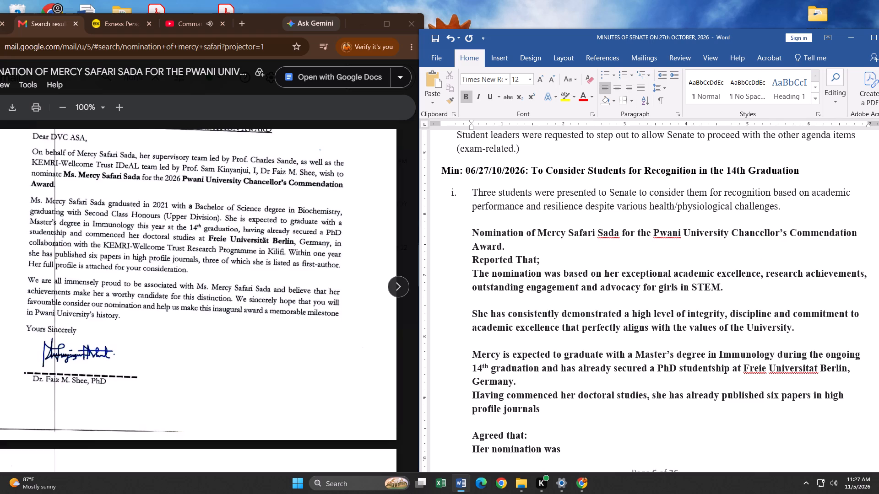
# Remove the bold formatting from all the paragraphs under "Reported That;", from the nomination basis to the published papers.
pyautogui.moveTo(544, 411); pyautogui.dragTo(495, 368)
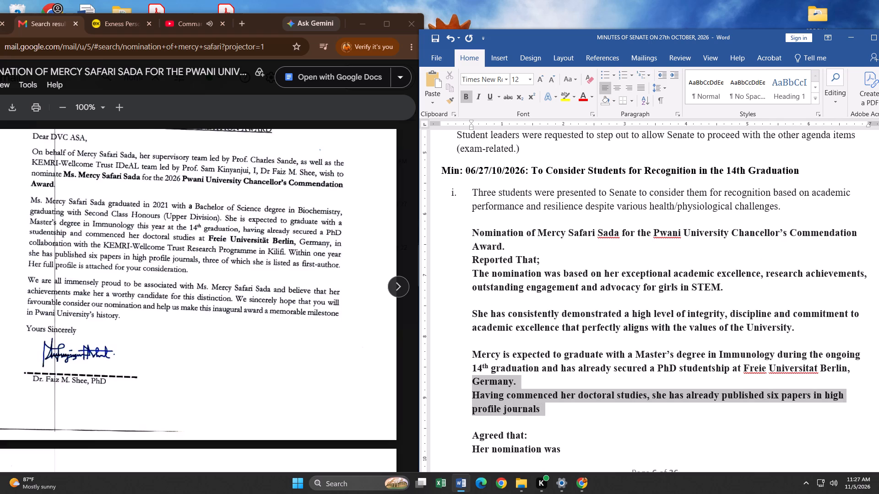
pyautogui.moveTo(495, 368); pyautogui.dragTo(484, 276)
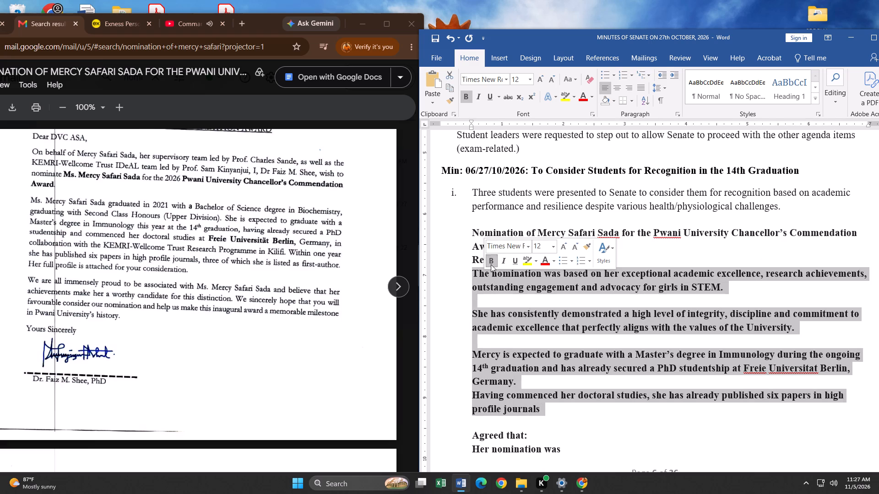
pyautogui.click(491, 264)
pyautogui.click(511, 316)
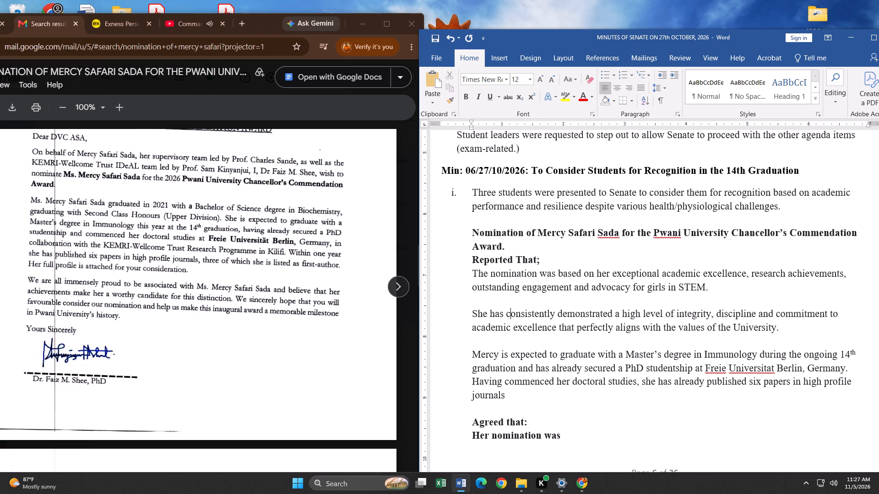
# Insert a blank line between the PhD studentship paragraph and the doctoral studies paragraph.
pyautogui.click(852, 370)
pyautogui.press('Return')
# Number the four reported paragraphs as a lowercase Roman numeral list (i., ii., iii.).
pyautogui.moveTo(508, 412); pyautogui.dragTo(483, 322)
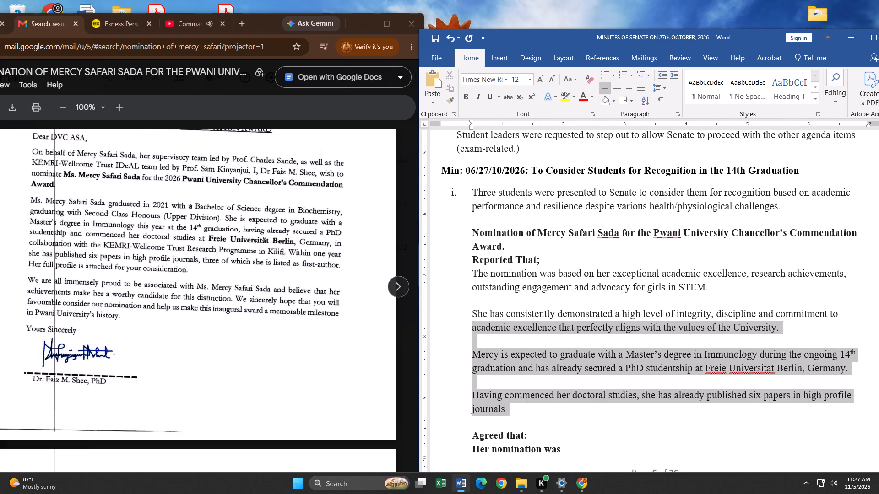
pyautogui.moveTo(483, 322); pyautogui.dragTo(475, 274)
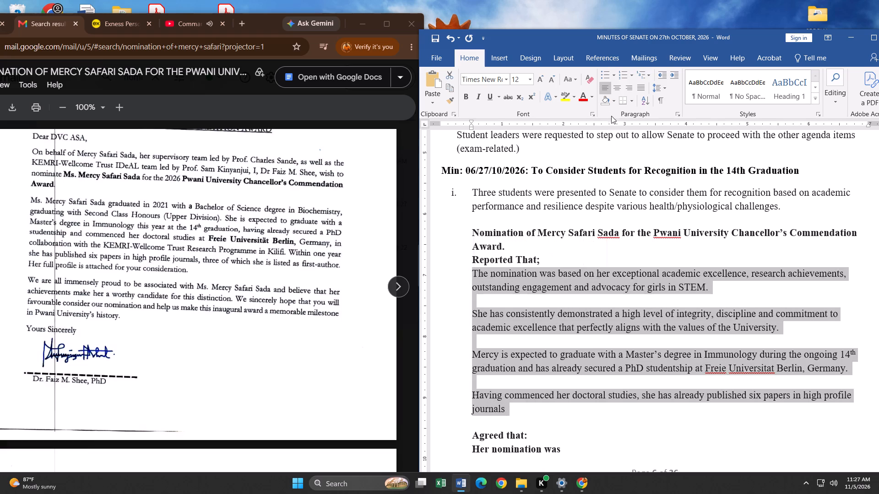
pyautogui.click(631, 76)
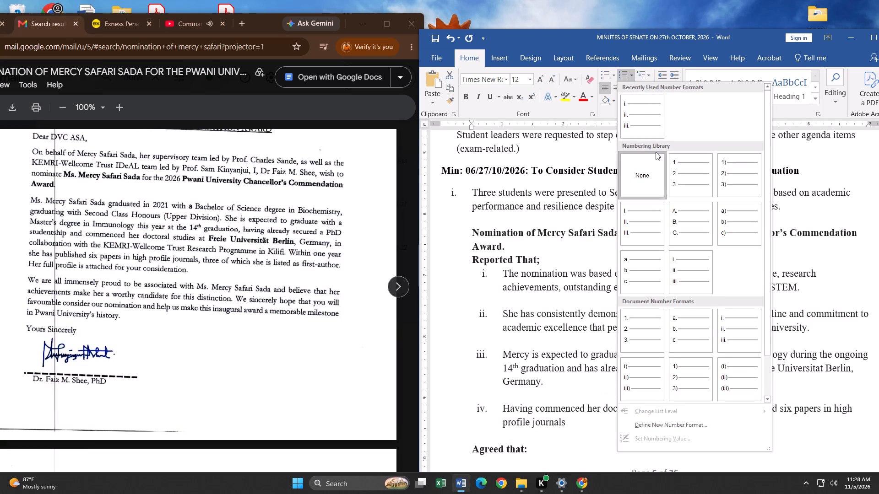
pyautogui.click(683, 269)
pyautogui.click(583, 351)
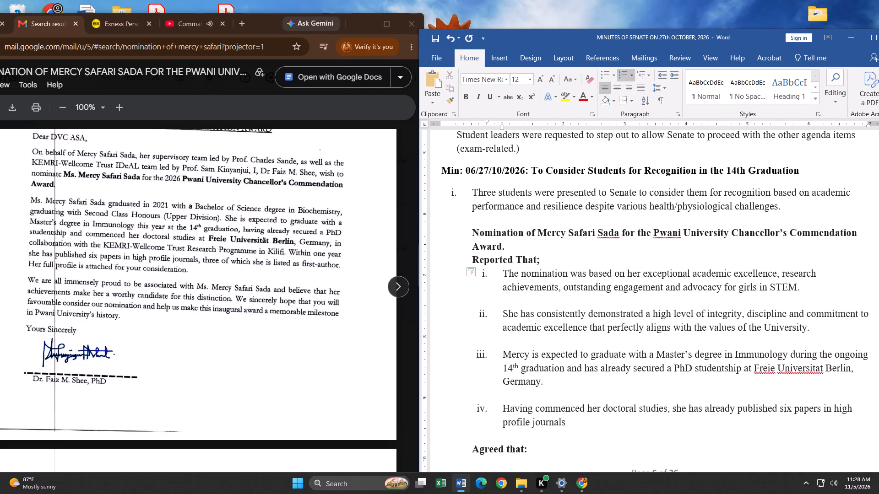
# Delete the blank lines between the numbered points i to iv under "Reported That;".
pyautogui.scroll(-2, 556, 356)
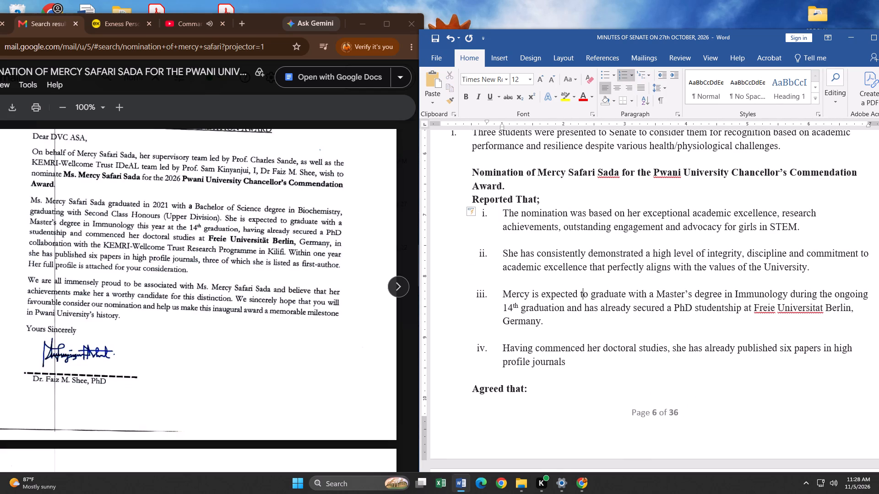
pyautogui.scroll(2, 531, 280)
pyautogui.click(483, 300)
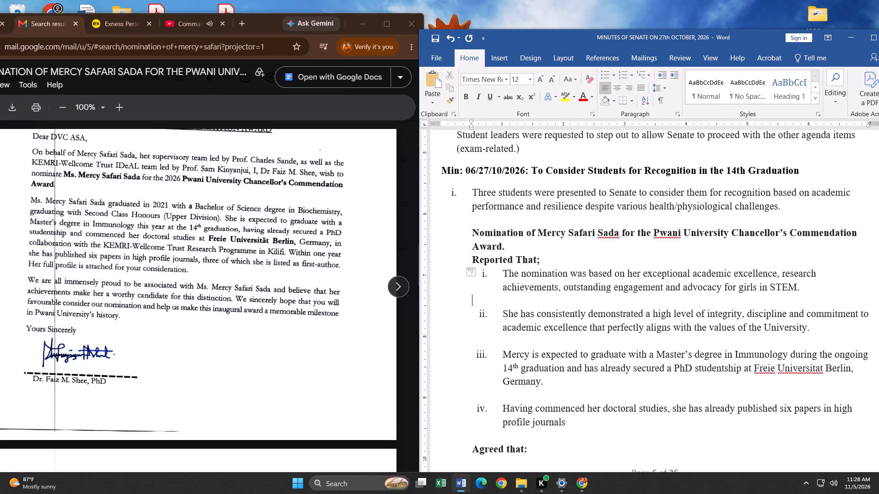
pyautogui.press('BackSpace')
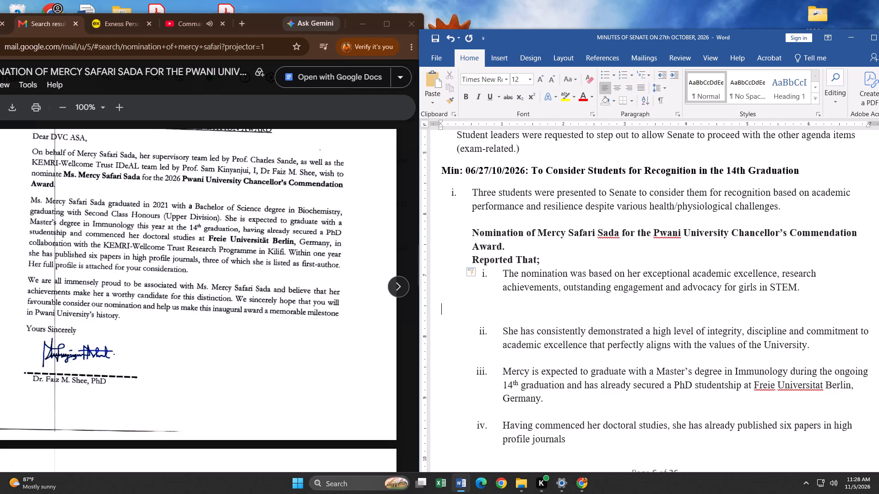
pyautogui.press('BackSpace')
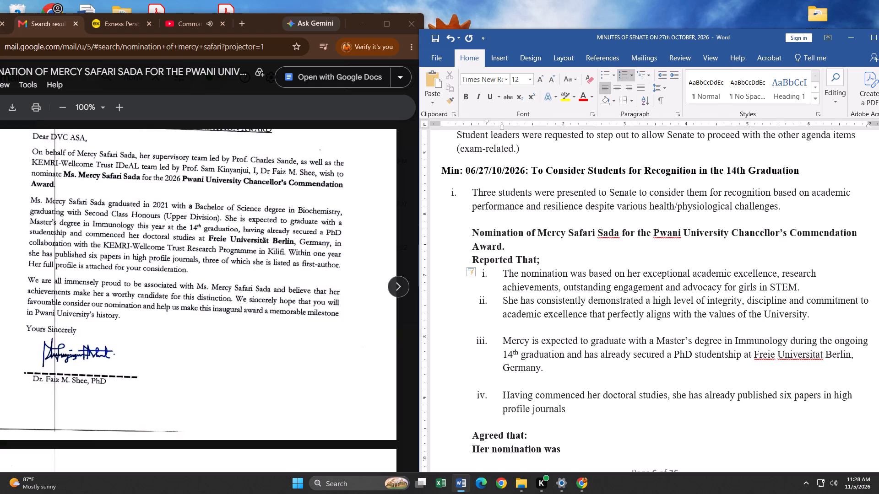
pyautogui.click(495, 327)
pyautogui.press('BackSpace')
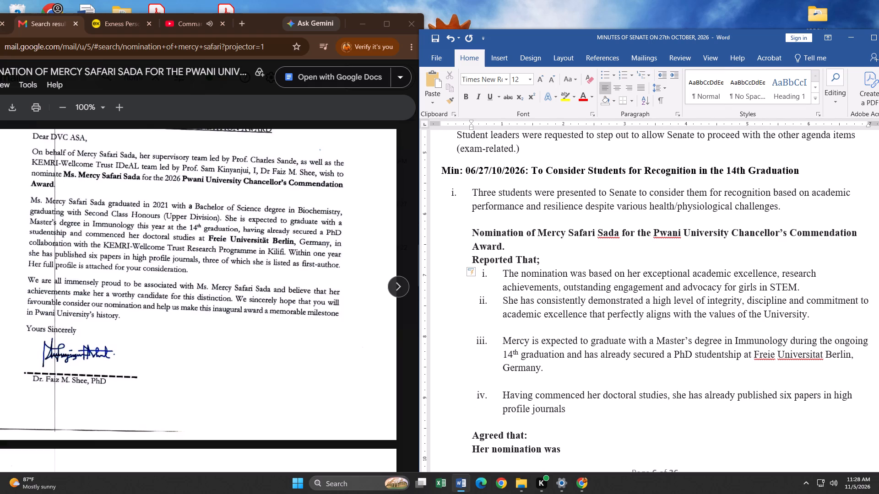
pyautogui.press('BackSpace')
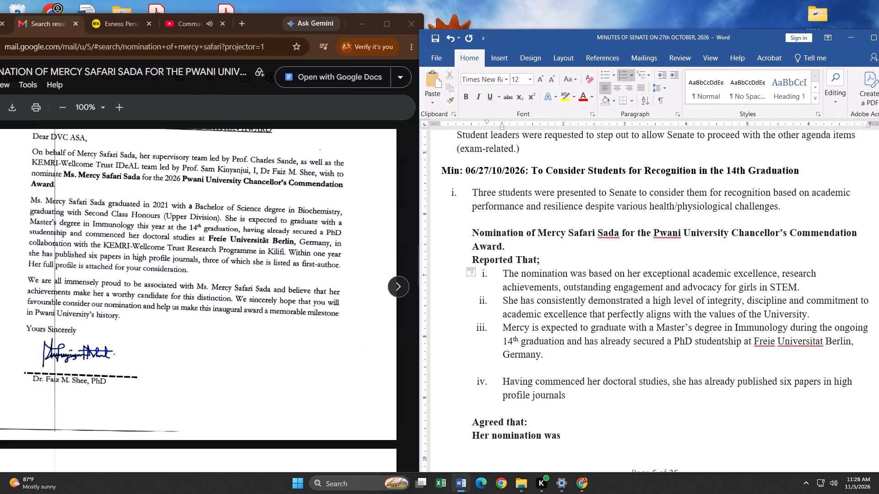
pyautogui.click(502, 370)
pyautogui.press('BackSpace')
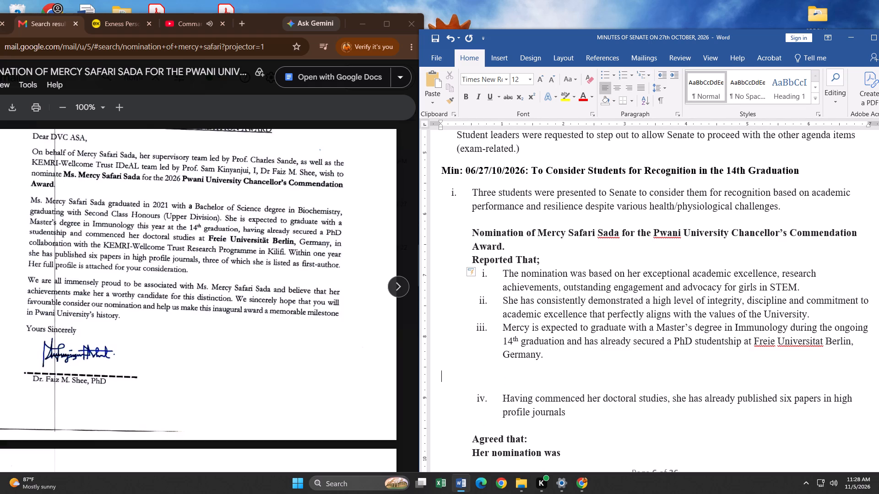
pyautogui.press('BackSpace')
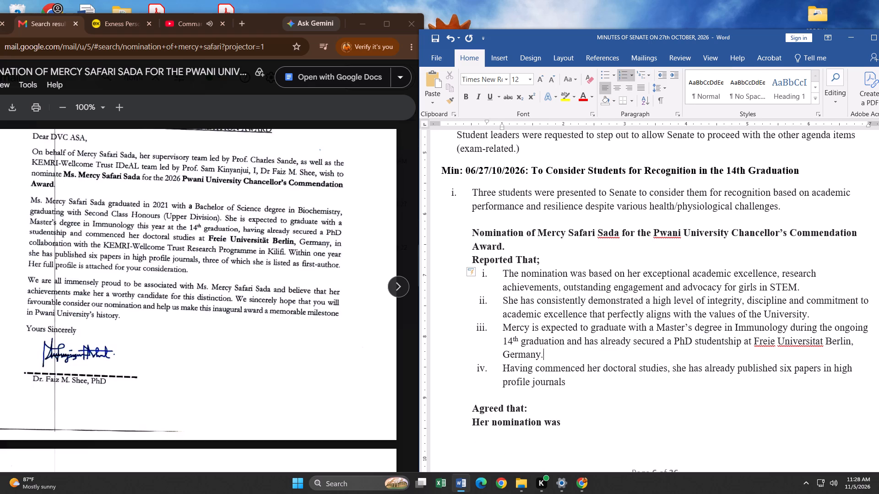
pyautogui.click(614, 396)
# Insert a blank line between the award nomination heading and "Reported That;".
pyautogui.click(511, 246)
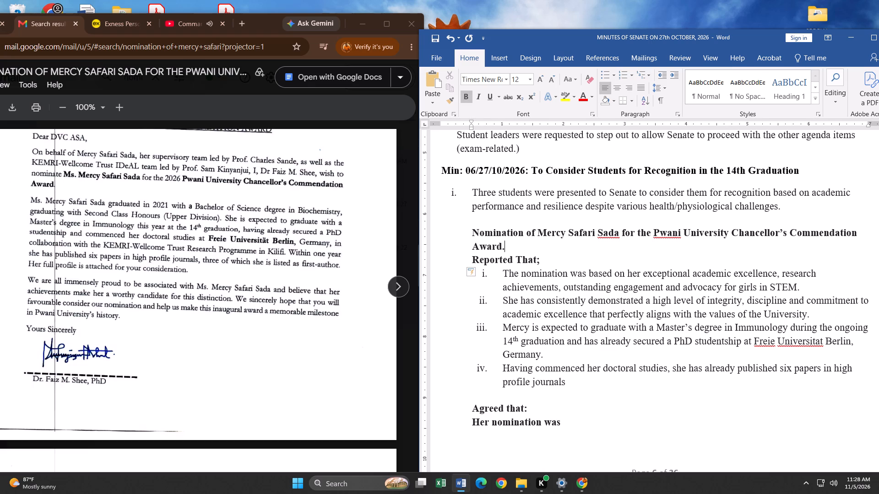
pyautogui.press('Return')
# Place the cursor at the end of point iv, after "journals", and save the minutes.
pyautogui.scroll(-4, 570, 328)
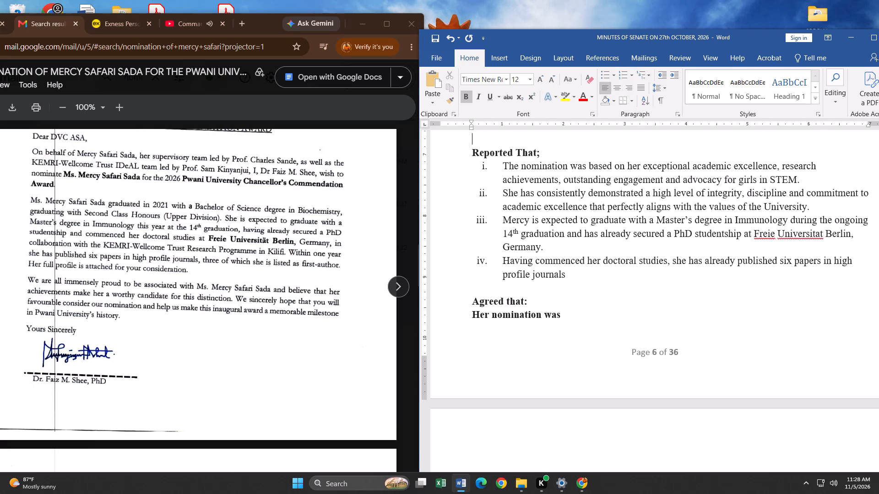
pyautogui.scroll(3, 573, 325)
pyautogui.scroll(-3, 539, 392)
pyautogui.click(570, 273)
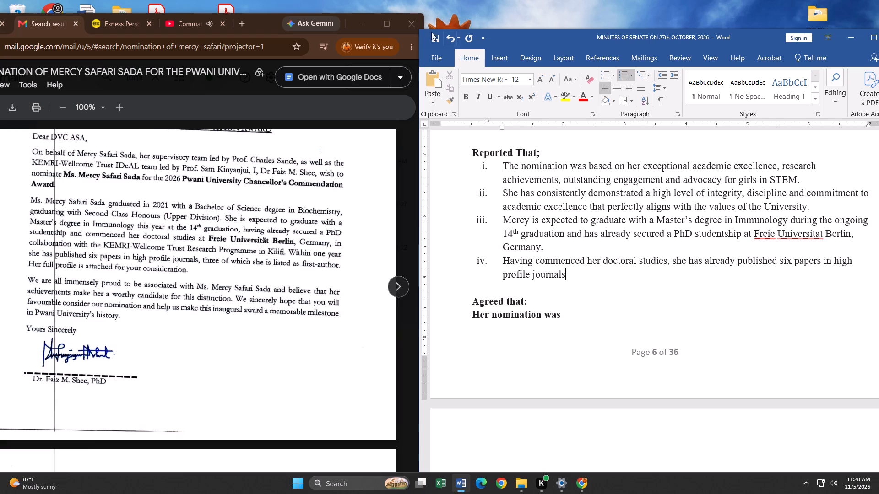
pyautogui.click(436, 36)
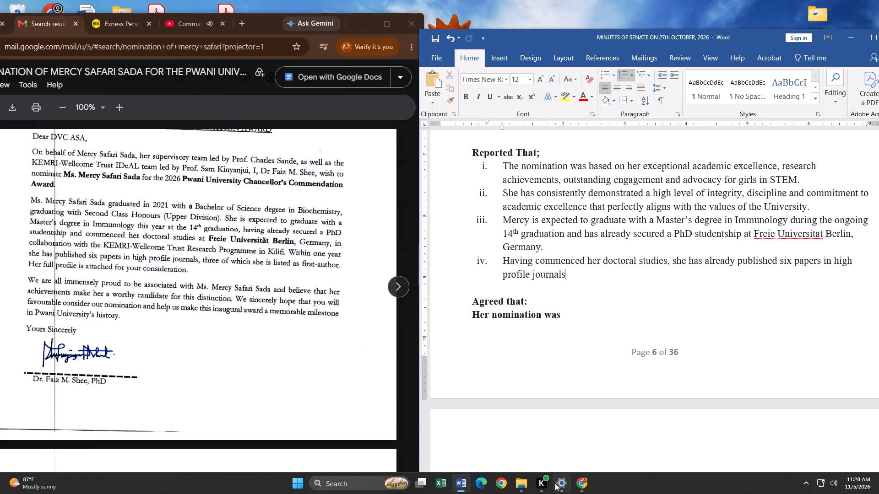
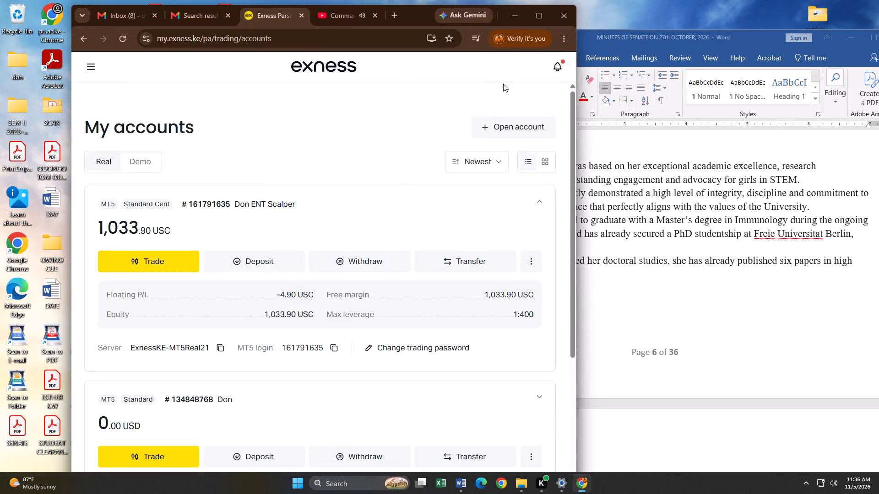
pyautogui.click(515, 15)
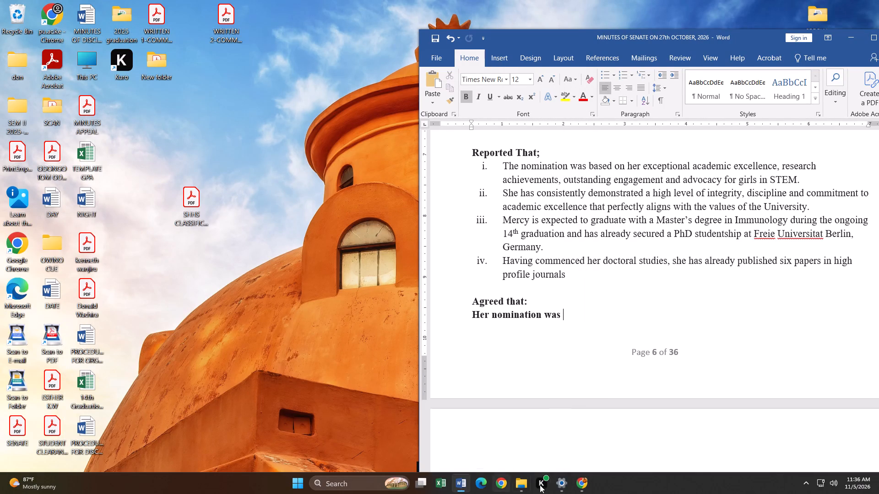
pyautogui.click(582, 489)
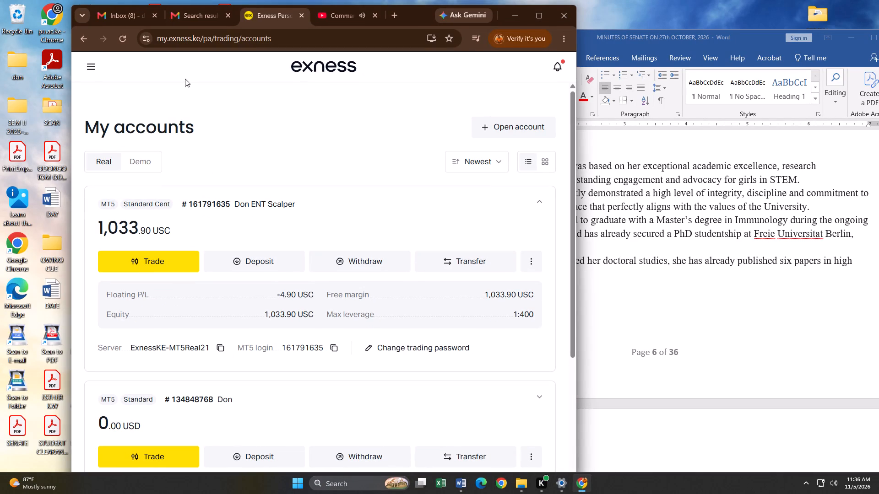
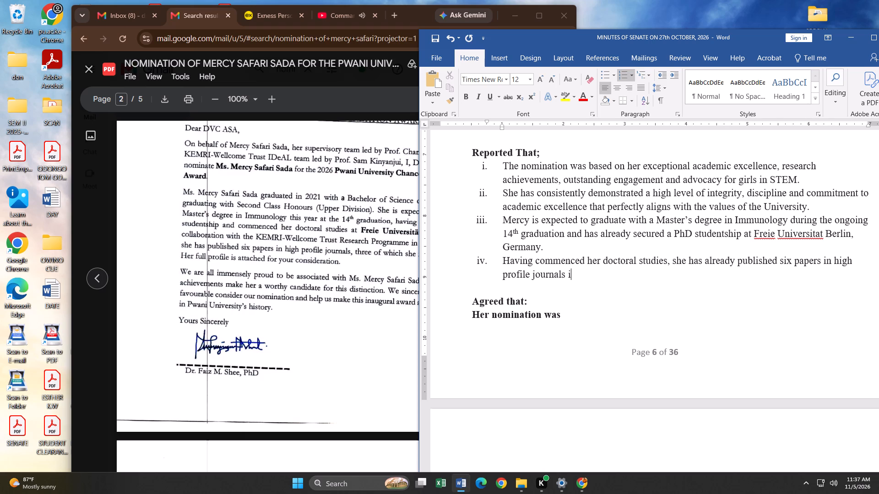
# Finish point iv under "Reported That;" so it ends with "in one year.".
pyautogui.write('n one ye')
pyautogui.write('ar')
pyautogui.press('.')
pyautogui.click(581, 319)
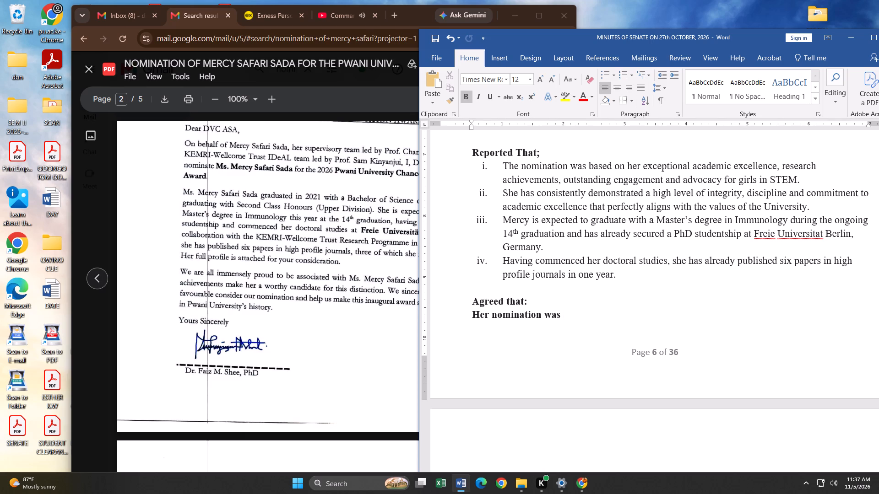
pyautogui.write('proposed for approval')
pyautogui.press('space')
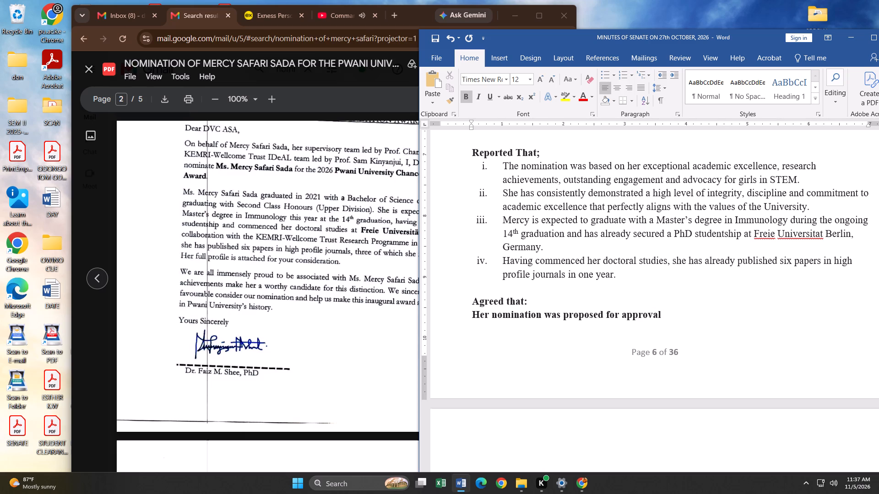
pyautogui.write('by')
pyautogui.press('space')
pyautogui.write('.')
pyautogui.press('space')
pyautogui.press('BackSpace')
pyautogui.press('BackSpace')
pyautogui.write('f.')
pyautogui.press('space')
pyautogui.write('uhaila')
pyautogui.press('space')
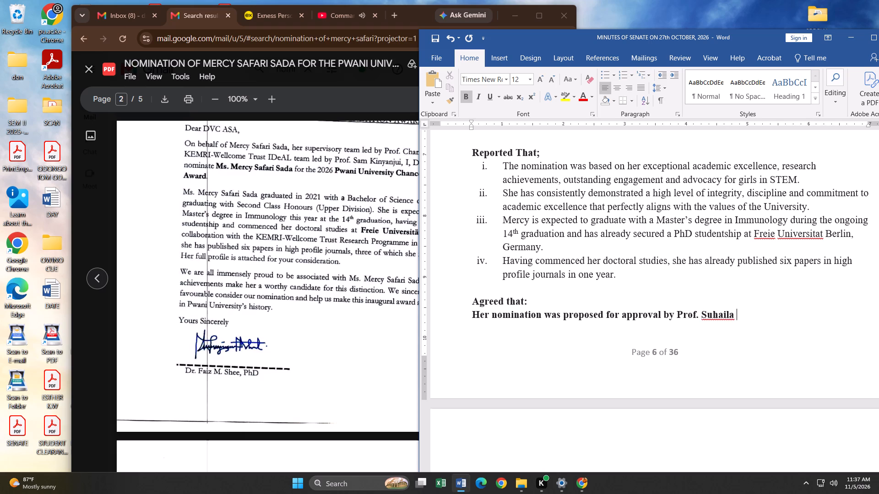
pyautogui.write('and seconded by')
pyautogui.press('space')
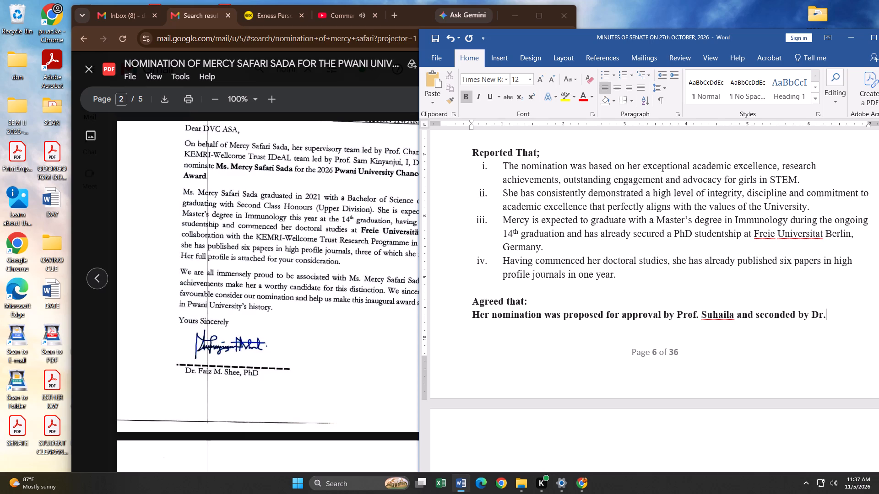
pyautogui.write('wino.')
pyautogui.rightClick(719, 311)
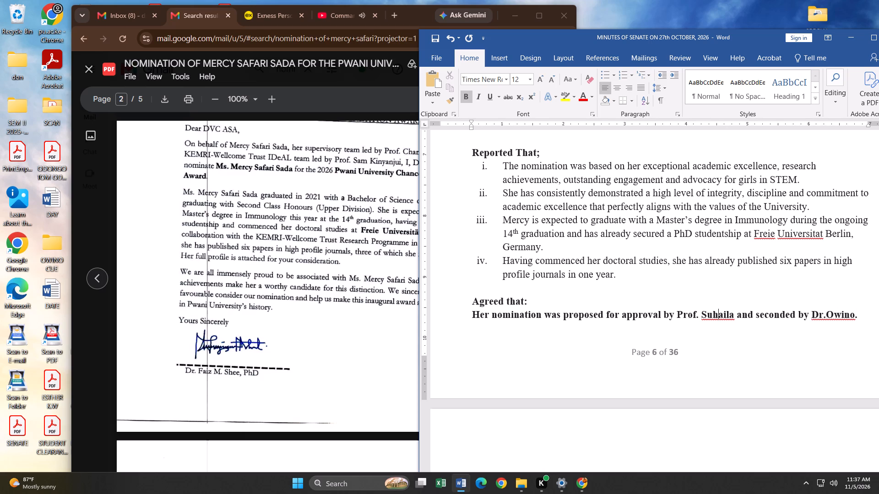
pyautogui.click(720, 338)
# Remove the bold formatting from the whole nomination sentence under "Agreed that:".
pyautogui.moveTo(864, 316); pyautogui.dragTo(520, 314)
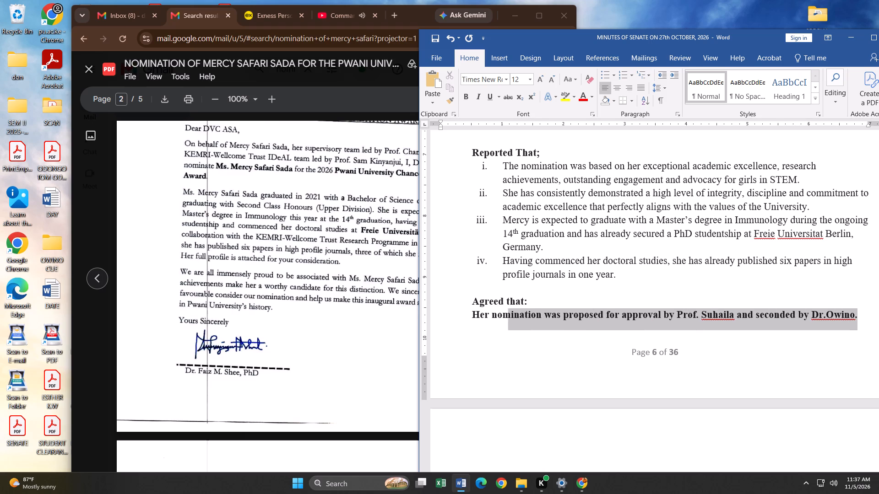
pyautogui.moveTo(520, 314); pyautogui.dragTo(470, 316)
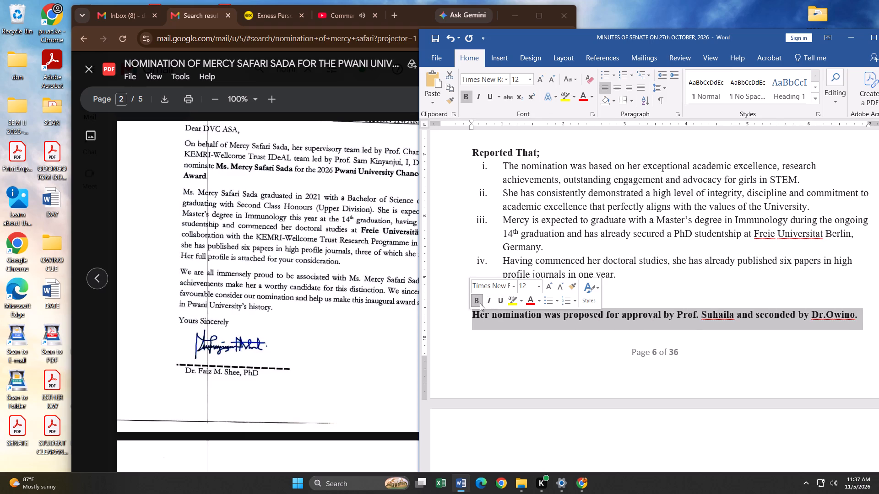
pyautogui.click(480, 303)
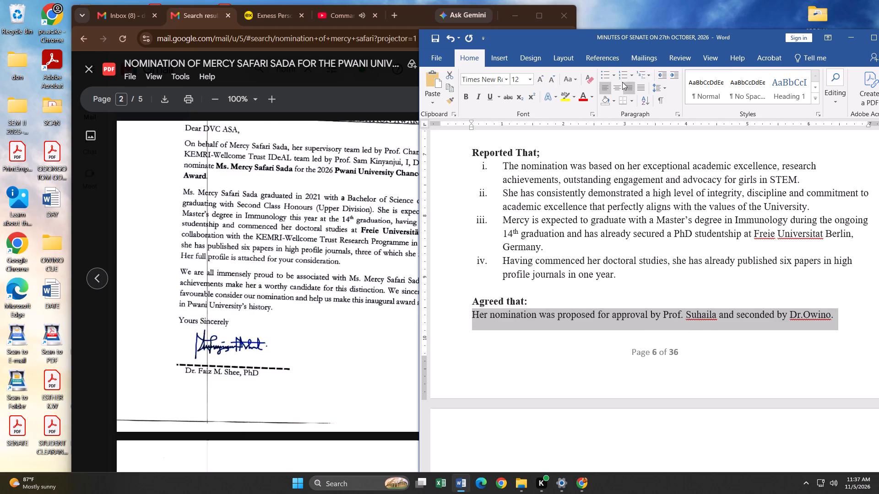
# Number the sentence under "Agreed that:" in lowercase Roman numeral format (i.) and place the cursor on the blank line below it.
pyautogui.click(632, 75)
pyautogui.click(697, 265)
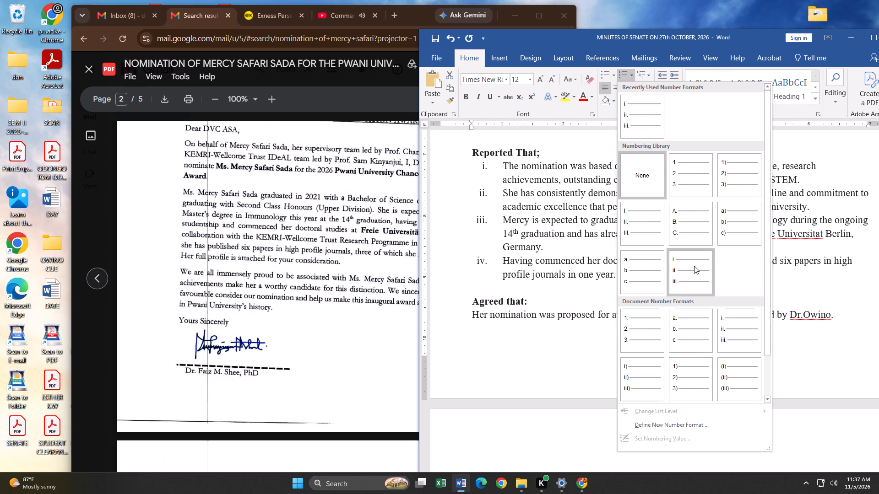
pyautogui.click(555, 335)
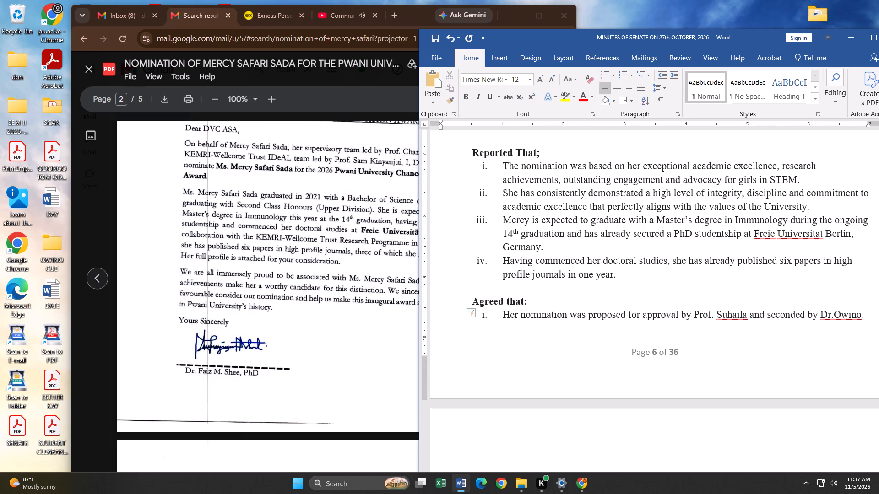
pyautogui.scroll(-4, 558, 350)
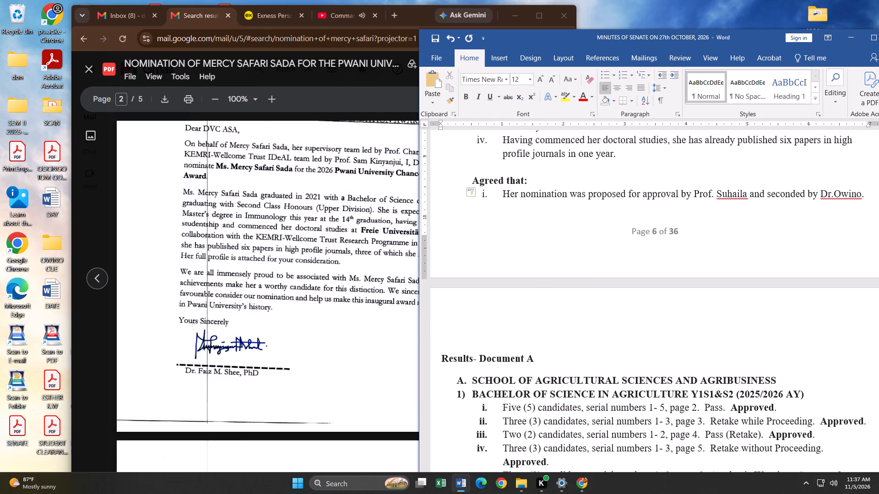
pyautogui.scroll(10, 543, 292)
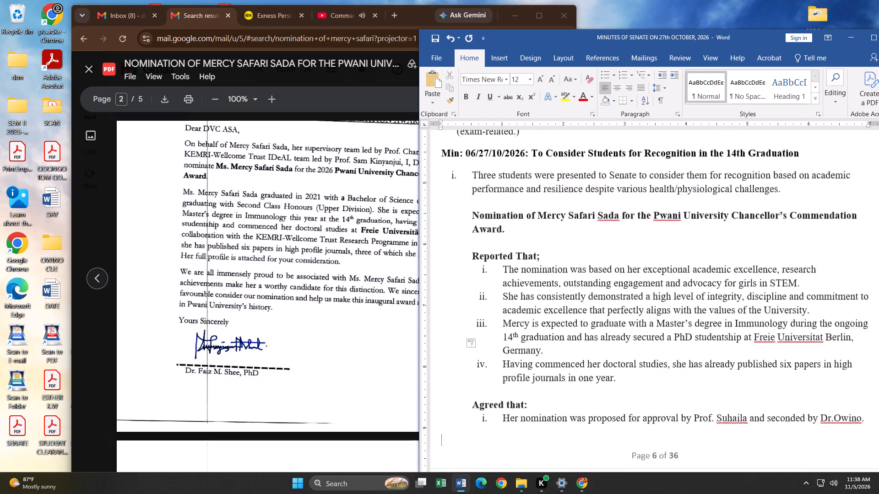